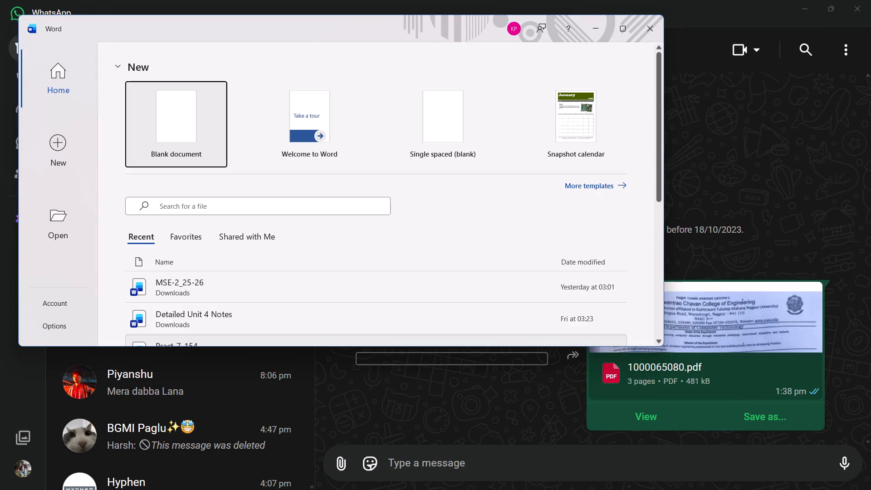
In Word, browse the computer's folders for an existing file to open.
click(58, 230)
click(161, 274)
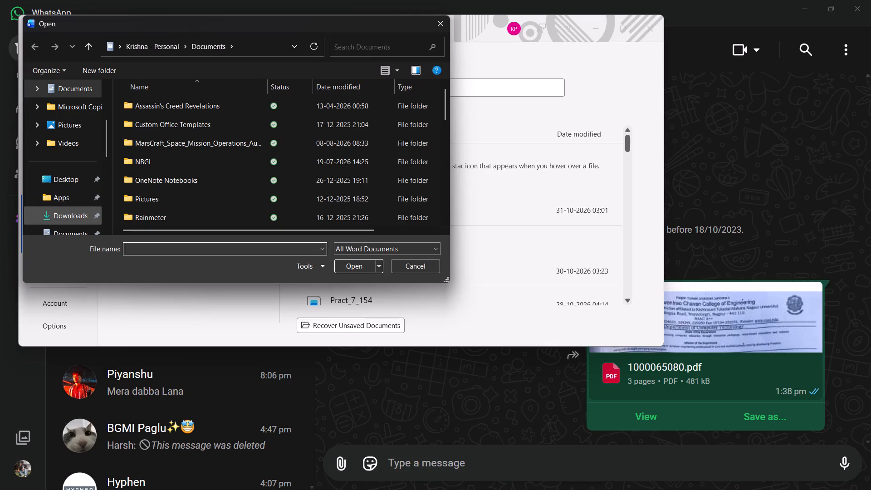
Open the Community_Engagement_Project_Report_Mandavghorad PDF from Downloads as a converted Word document with editing enabled.
click(74, 219)
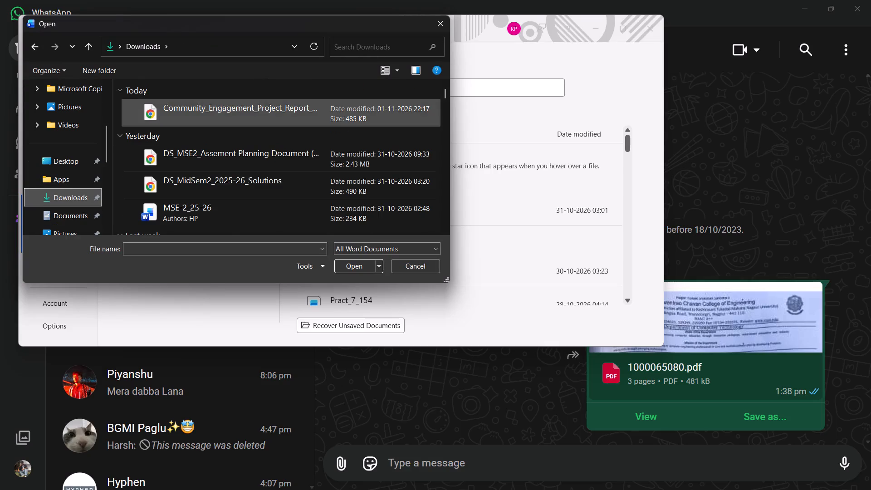
double_click(251, 112)
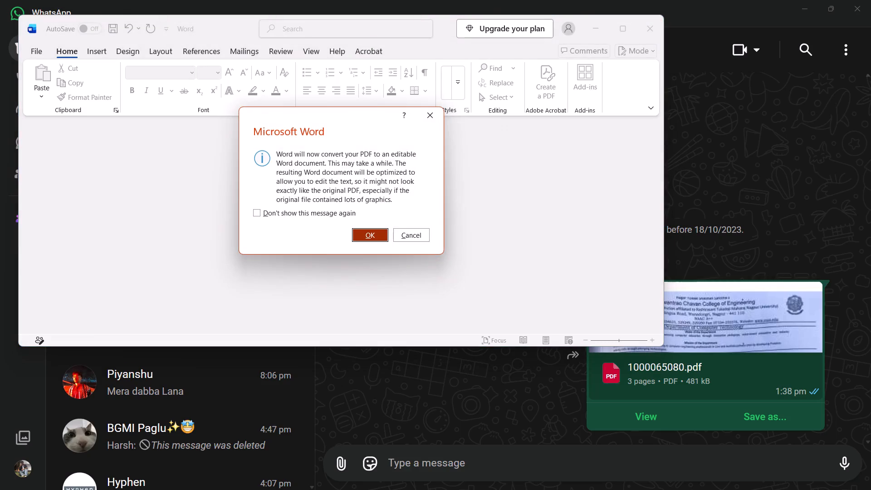
click(376, 231)
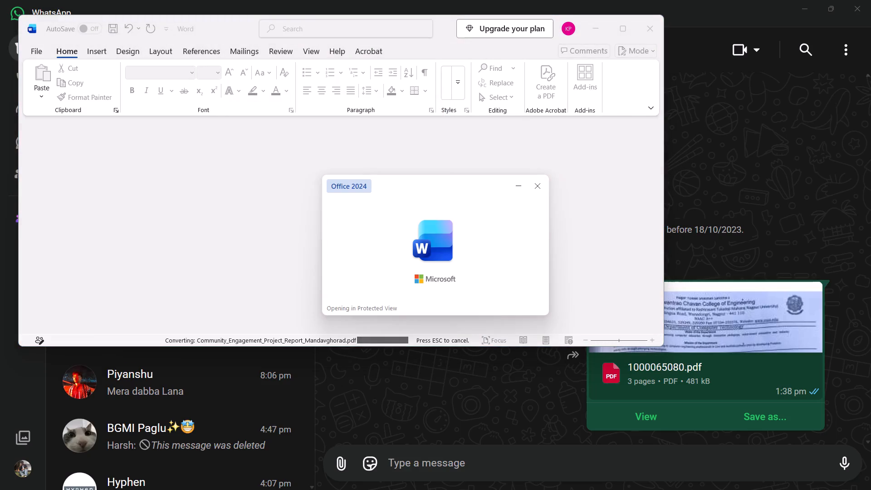
click(625, 31)
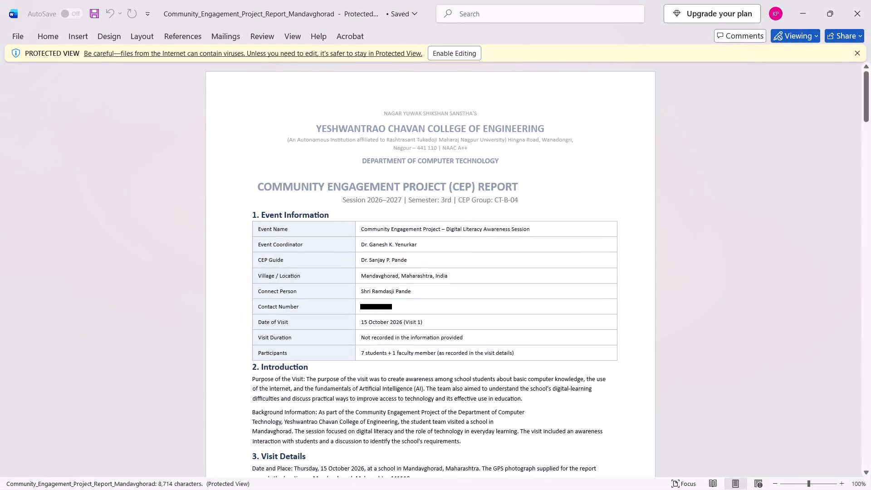
click(472, 53)
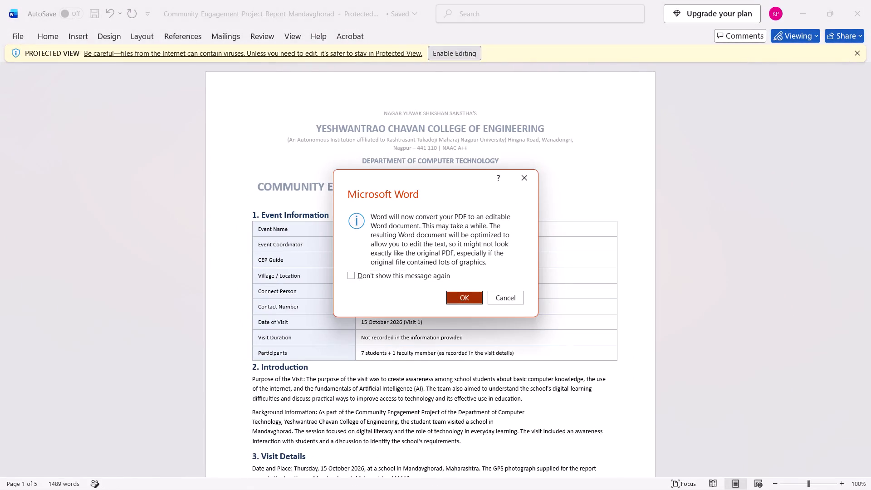
click(465, 301)
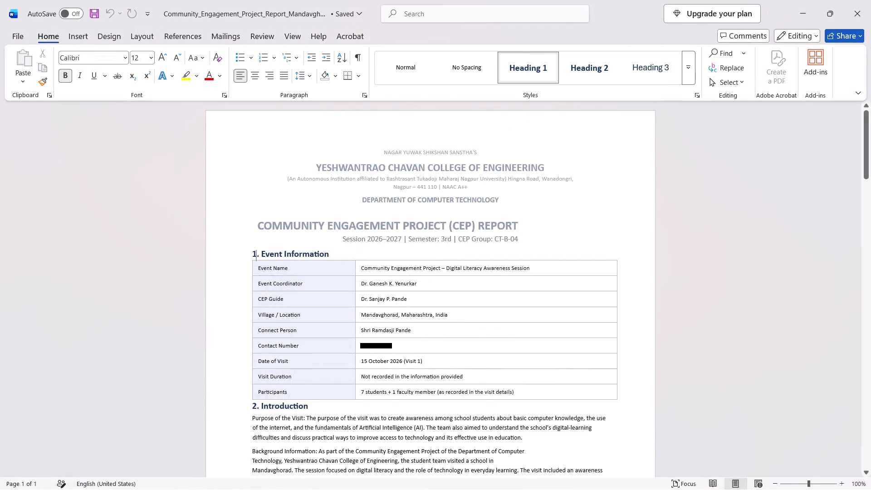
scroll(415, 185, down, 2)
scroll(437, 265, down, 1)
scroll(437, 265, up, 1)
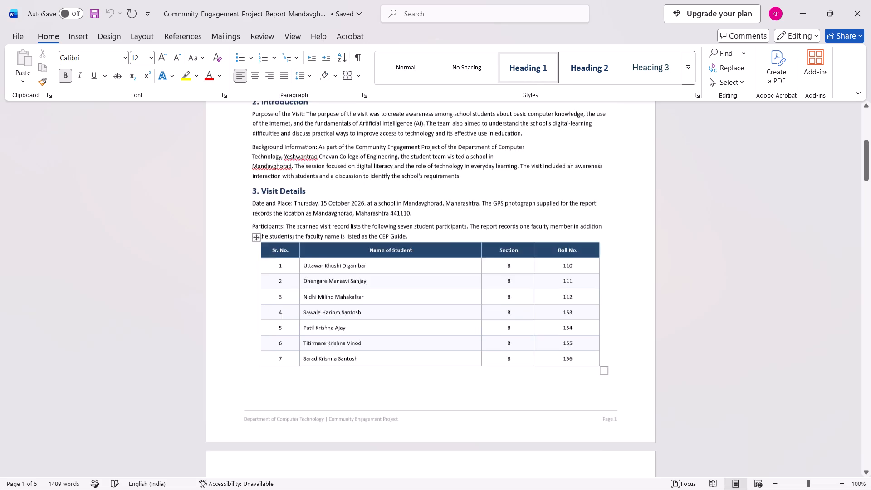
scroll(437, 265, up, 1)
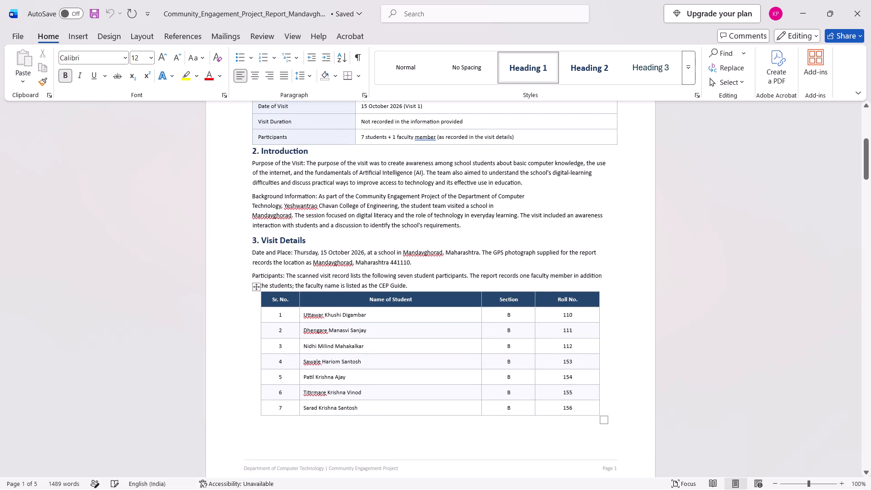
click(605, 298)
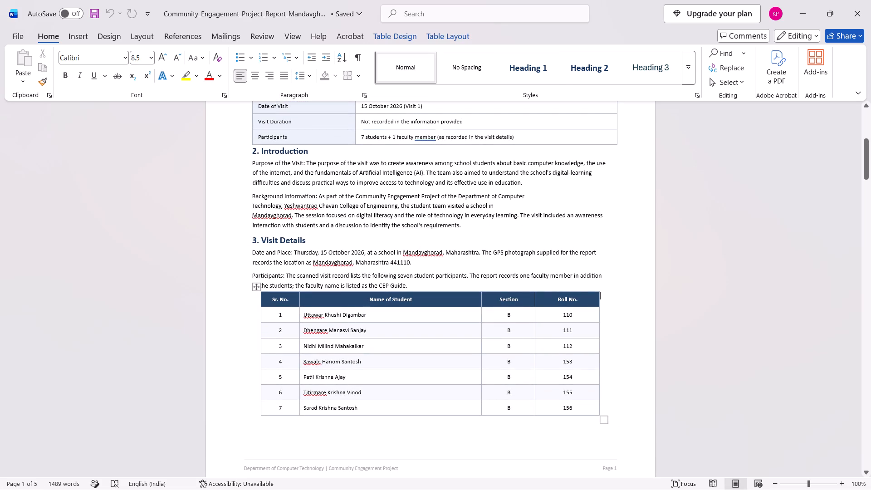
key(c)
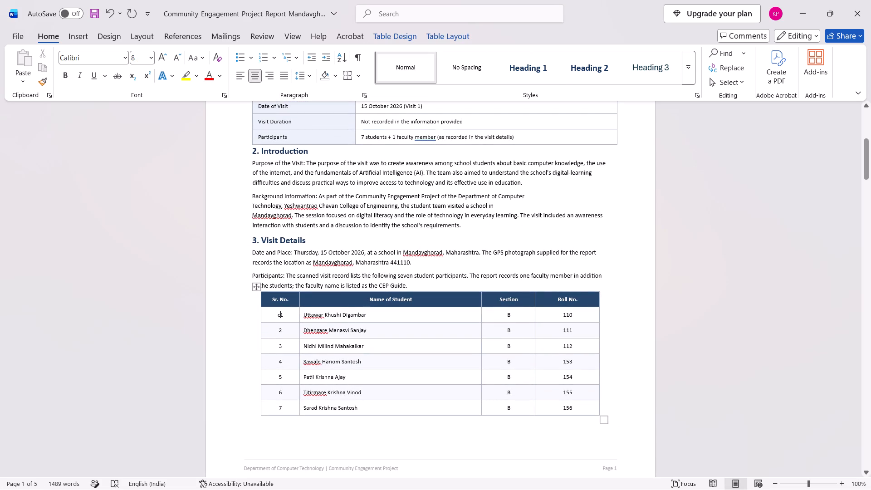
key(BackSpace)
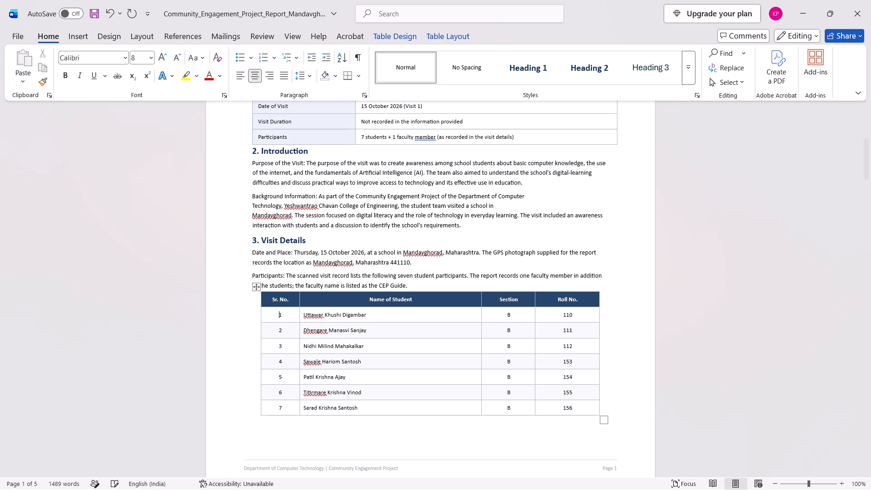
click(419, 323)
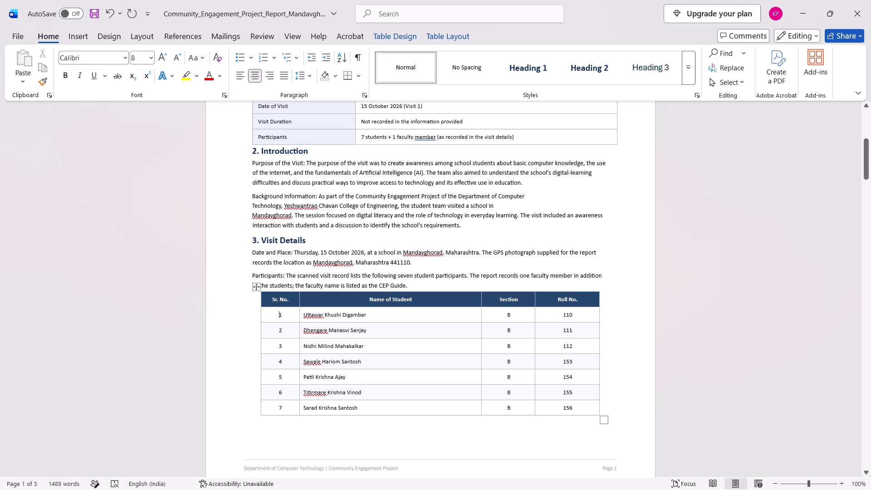
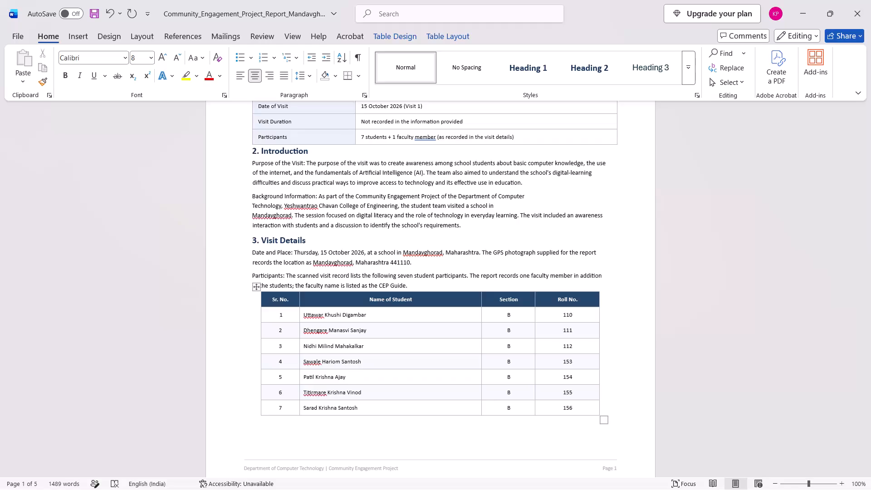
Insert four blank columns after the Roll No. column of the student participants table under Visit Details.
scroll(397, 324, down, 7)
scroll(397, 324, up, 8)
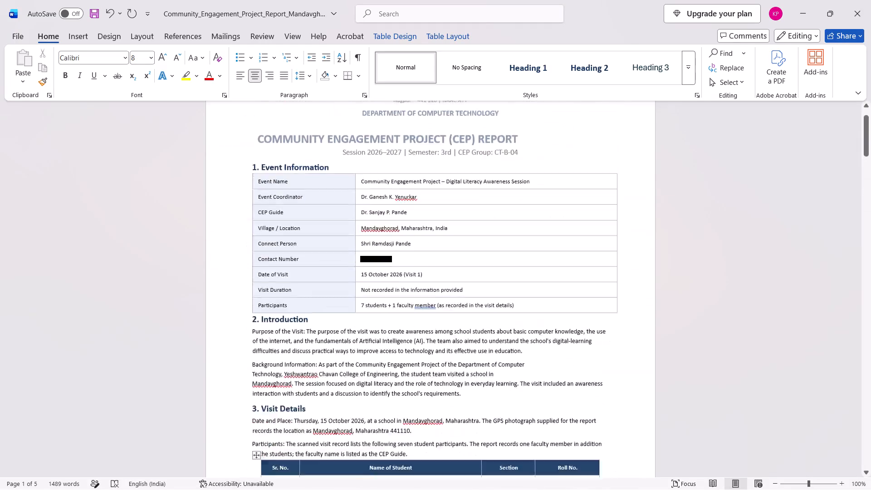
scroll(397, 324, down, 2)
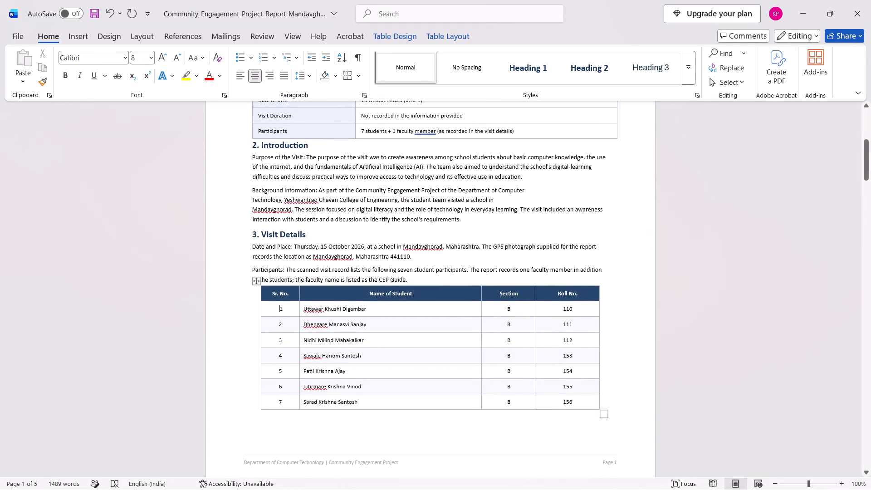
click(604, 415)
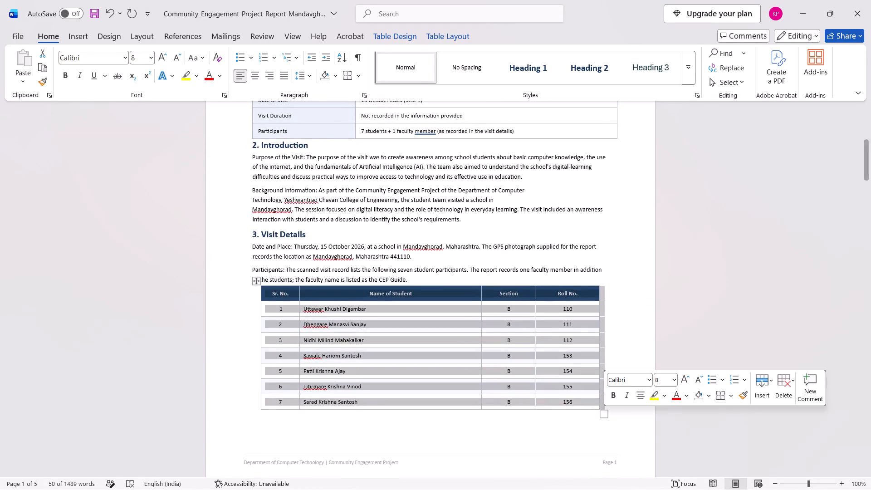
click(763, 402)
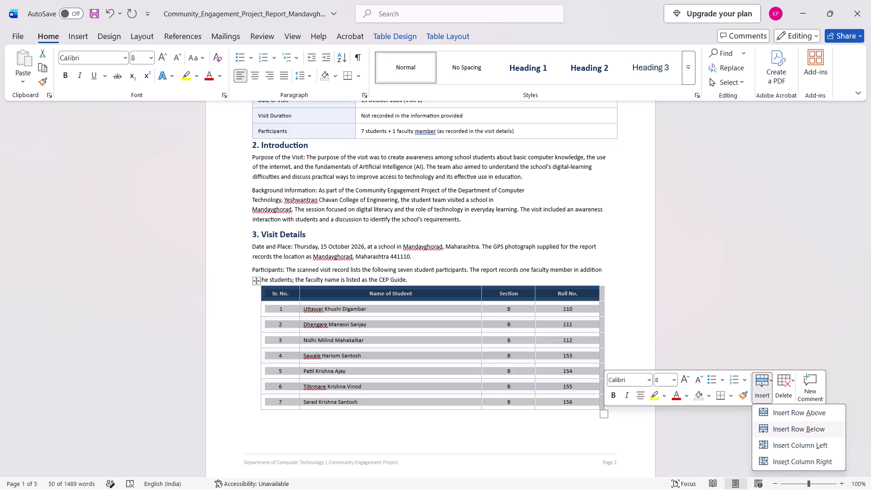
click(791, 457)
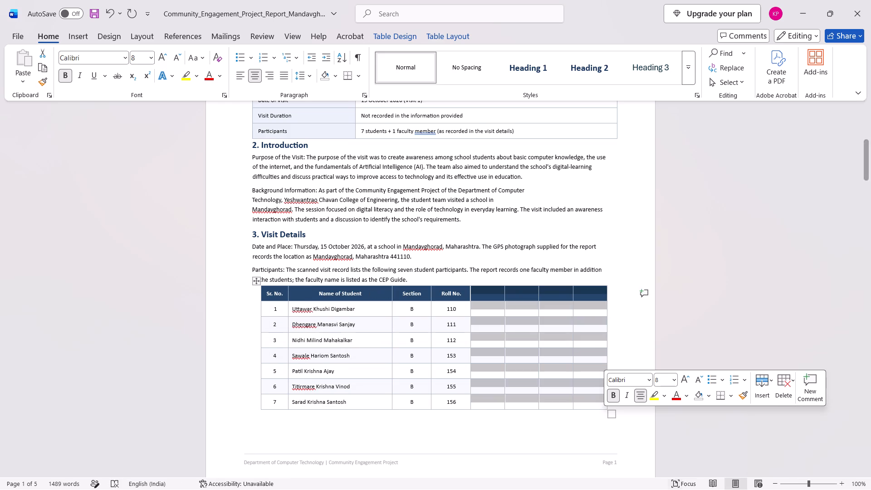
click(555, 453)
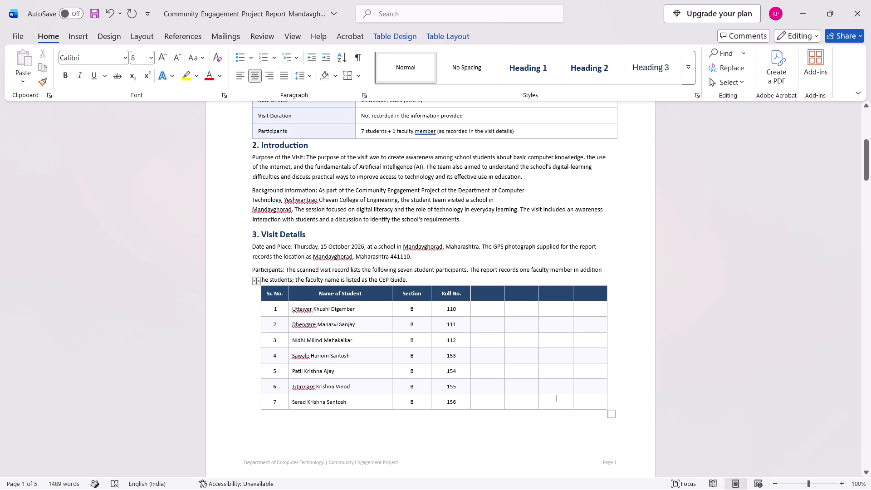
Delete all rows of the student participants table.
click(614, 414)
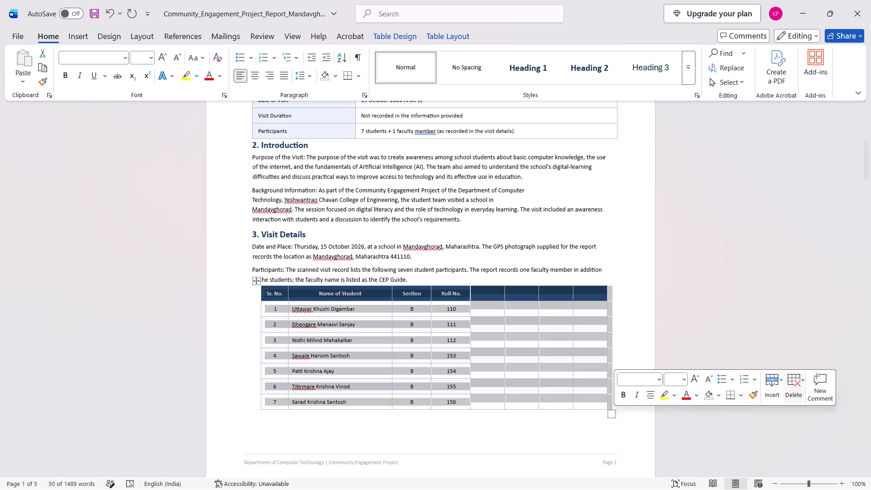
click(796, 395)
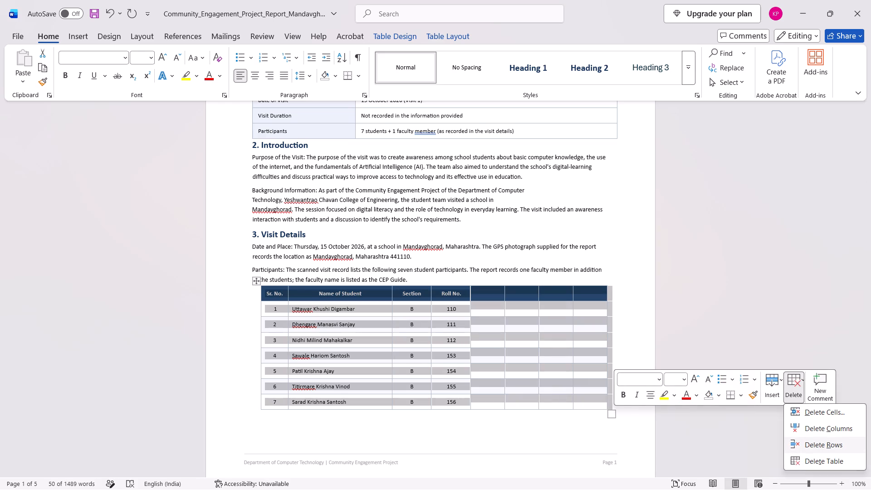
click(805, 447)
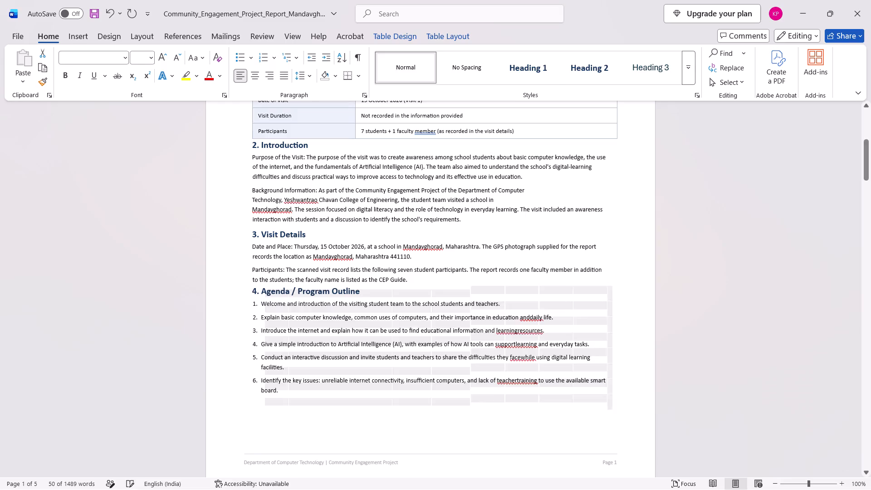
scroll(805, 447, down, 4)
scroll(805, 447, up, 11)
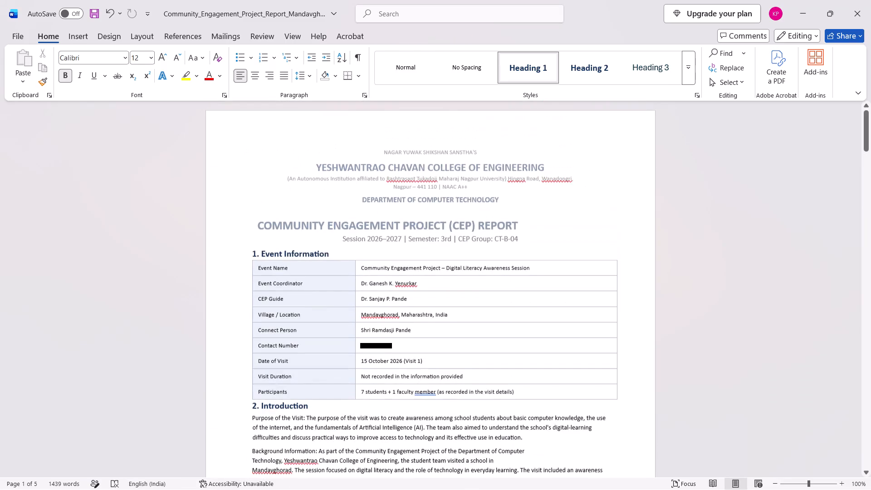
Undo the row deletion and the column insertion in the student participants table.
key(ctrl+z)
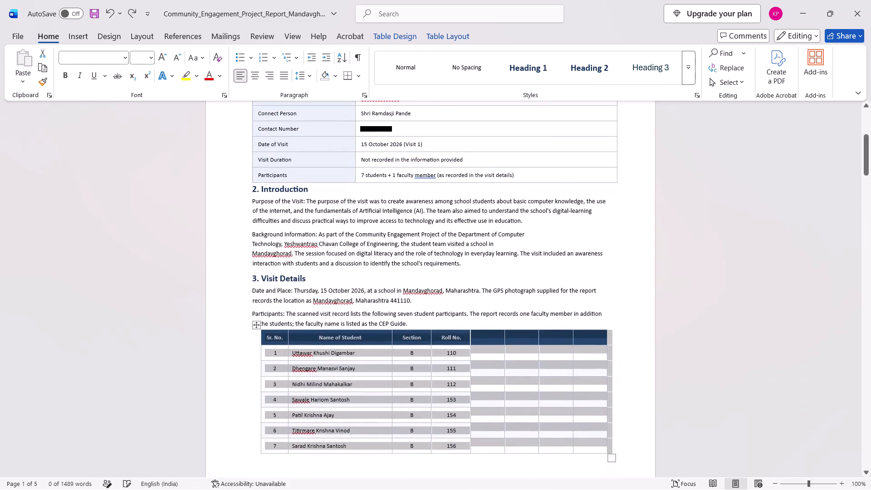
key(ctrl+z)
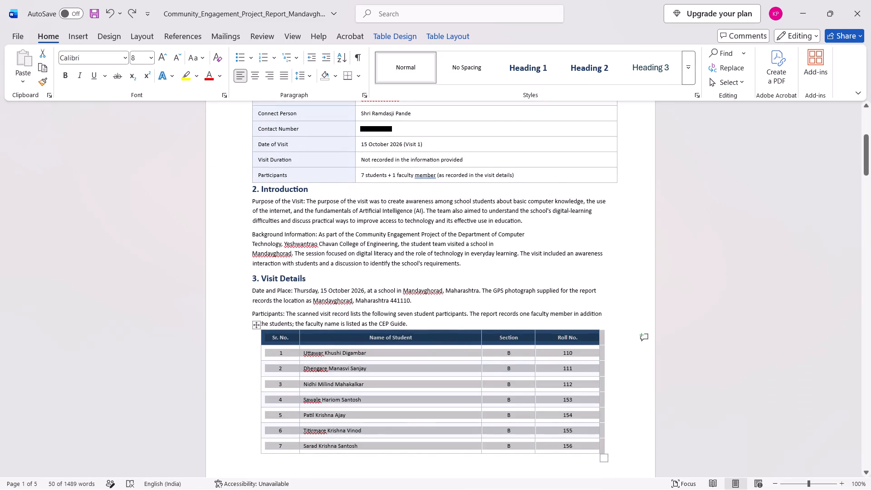
Insert four blank columns after the Roll No. column of the student participants table.
click(634, 406)
click(574, 338)
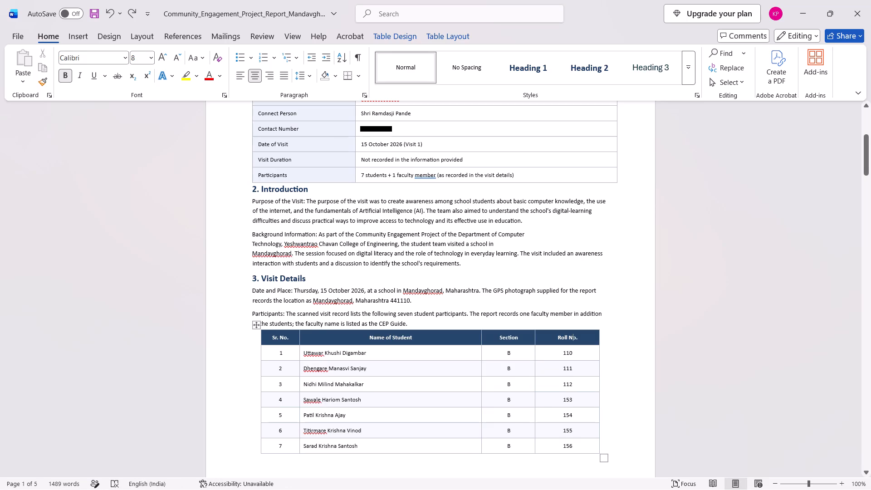
click(605, 457)
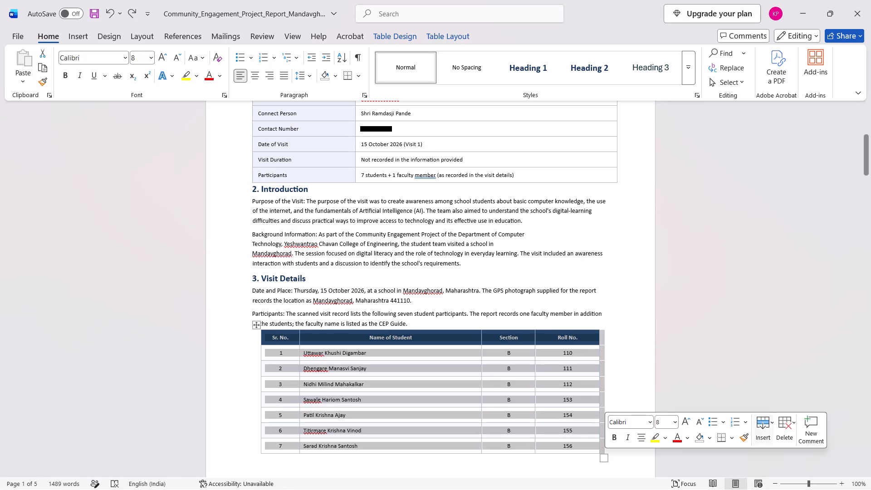
click(758, 432)
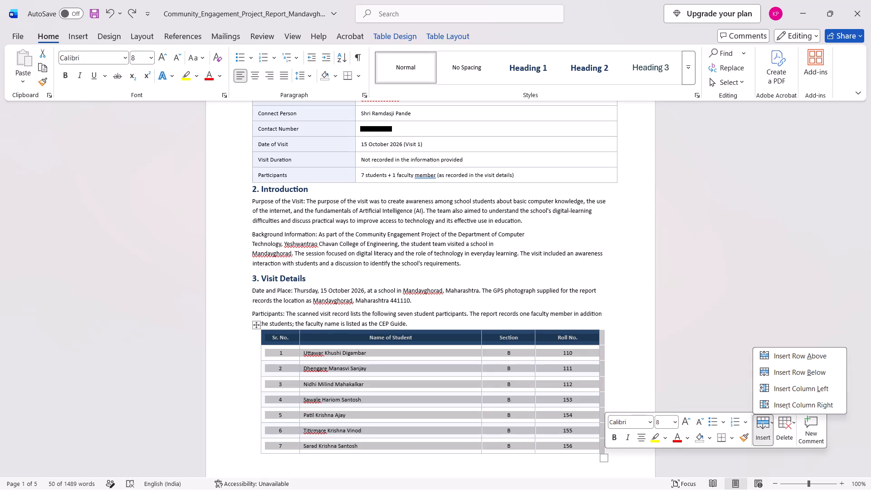
click(803, 405)
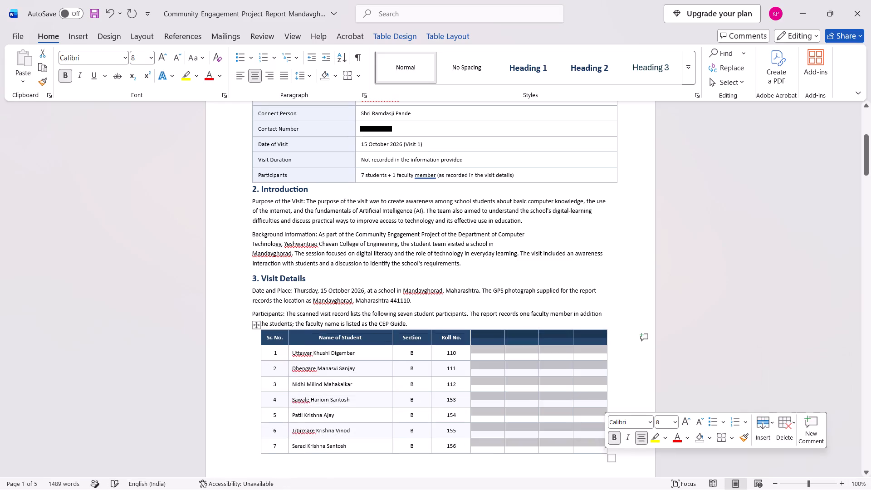
Enter Signature as the header of the first blank column, directly after Roll No.
click(493, 333)
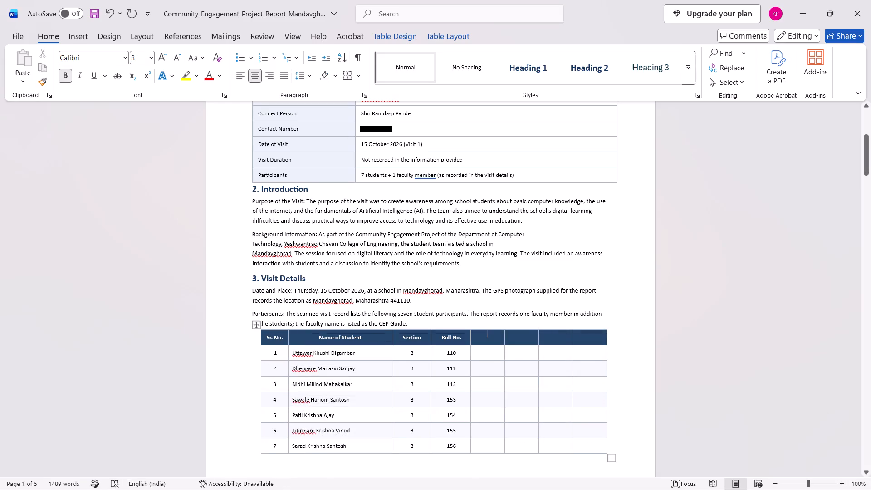
click(598, 339)
key(BackSpace)
key(BackSpace)
key(BackSpace)
click(486, 338)
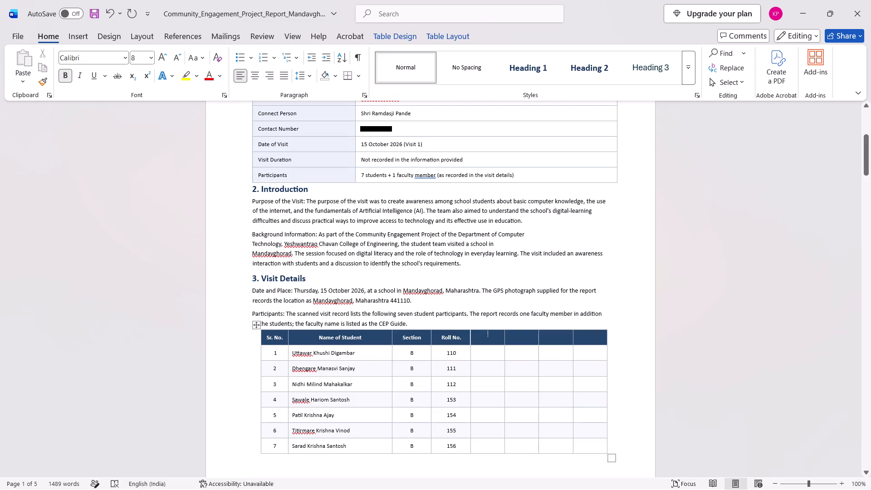
text(Signature)
Remove the three empty columns after the Signature column from the student participants table.
drag(516, 337, 587, 451)
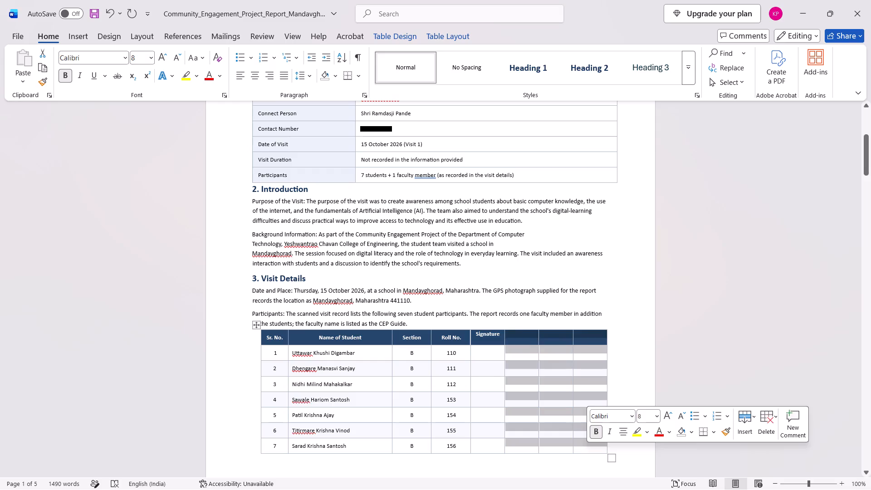
key(Delete)
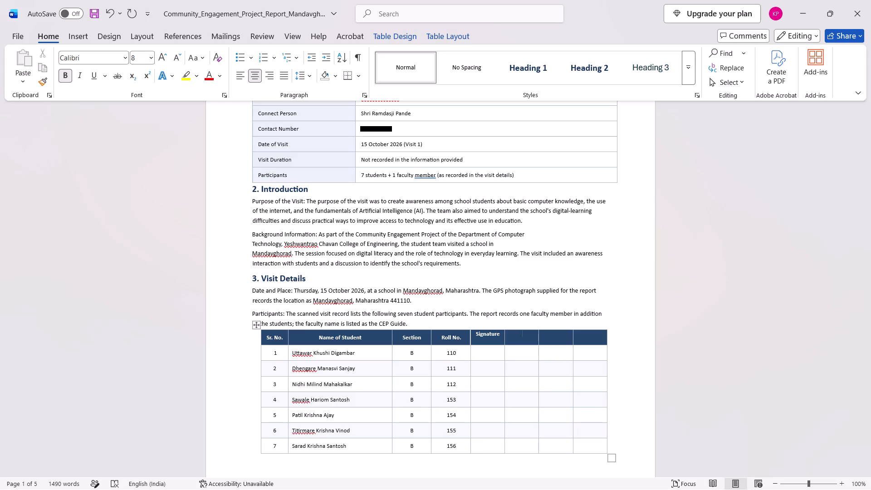
click(520, 353)
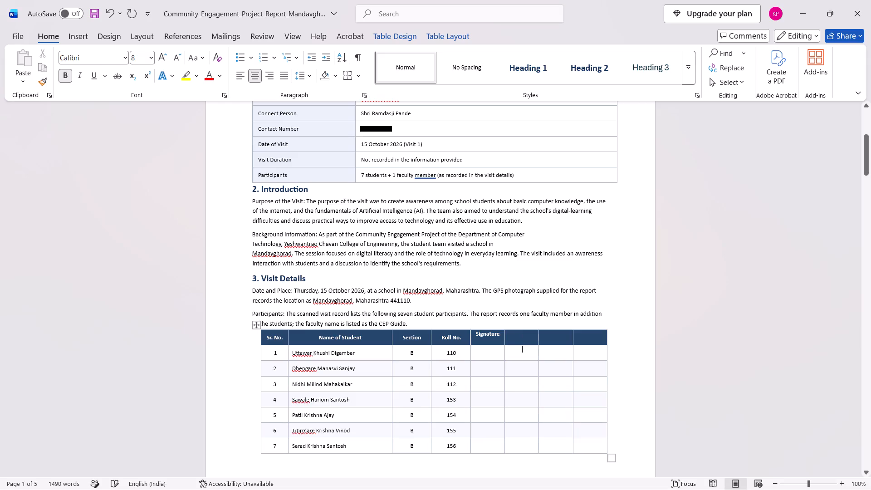
key(Delete)
drag(592, 446, 523, 338)
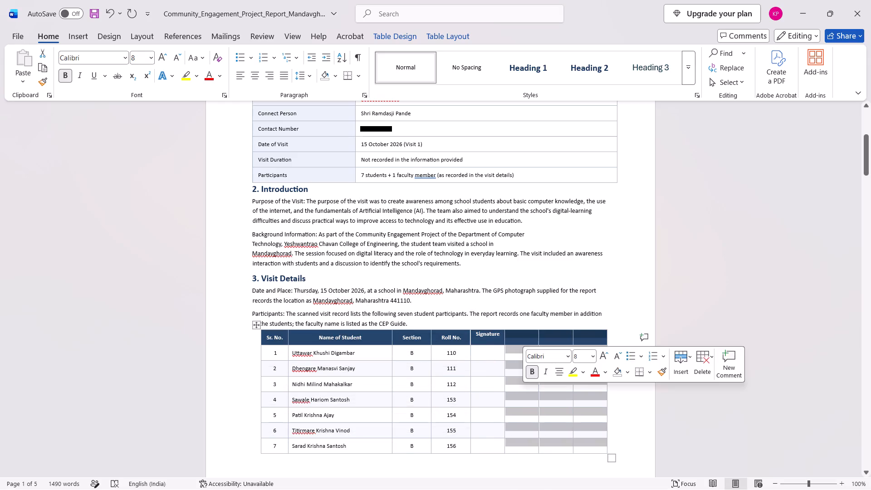
key(Delete)
drag(612, 478, 535, 375)
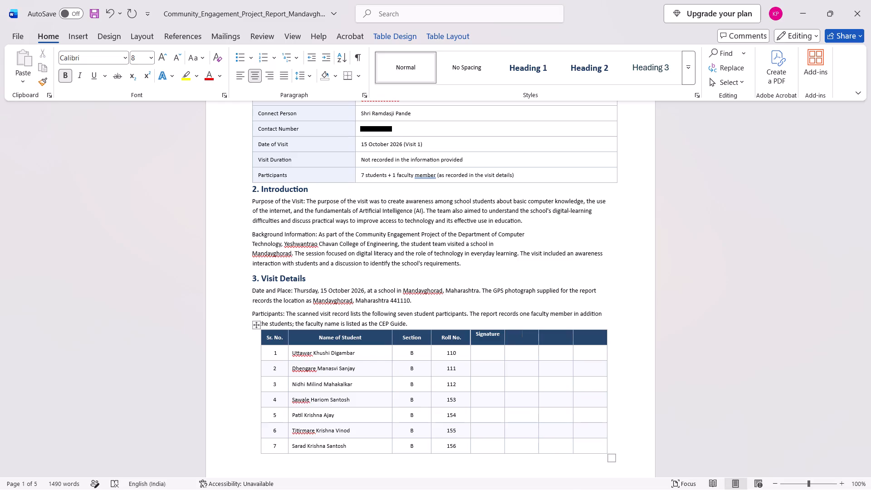
drag(535, 375, 588, 466)
drag(588, 466, 524, 329)
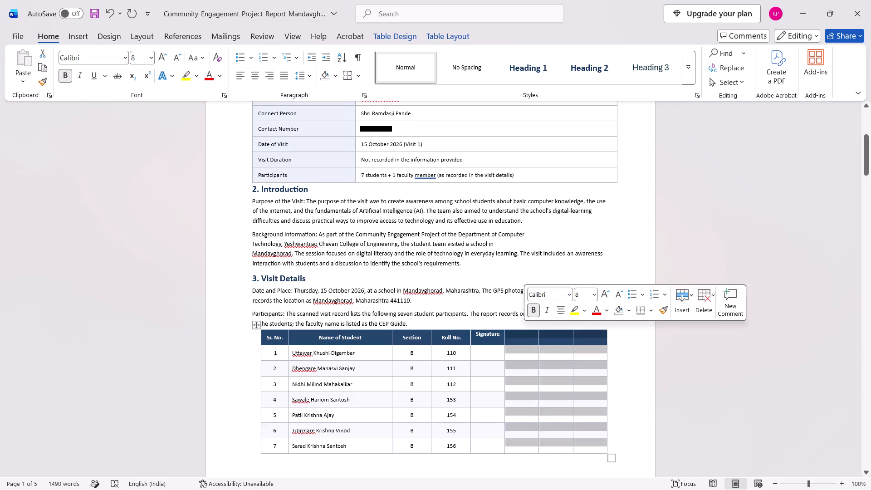
right_click(548, 402)
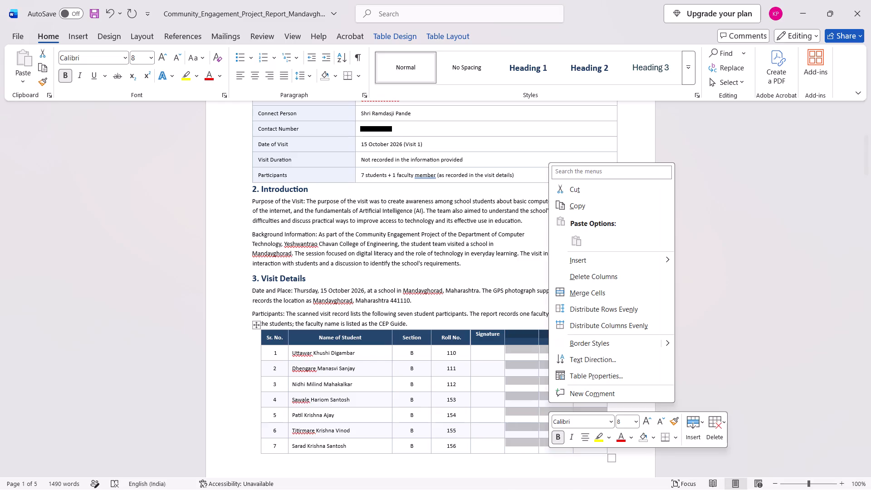
click(593, 189)
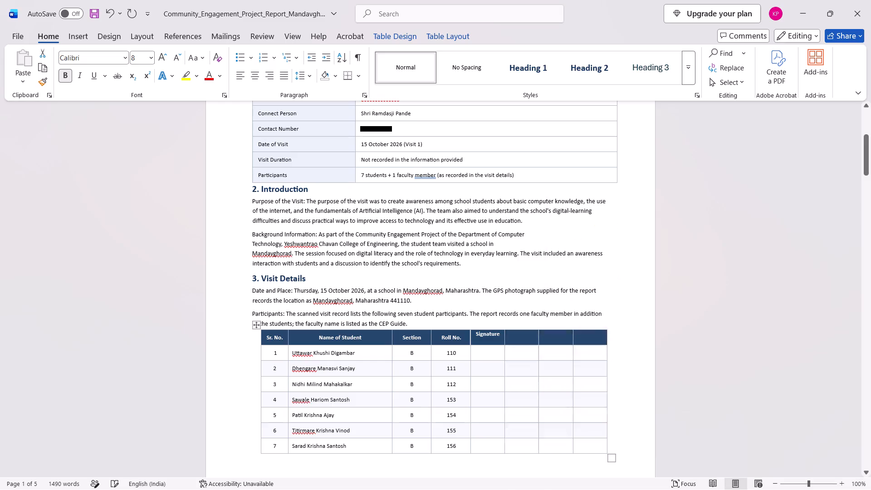
Widen the Signature column and enlarge the whole student participants table toward the page's right text margin.
click(484, 350)
key(space)
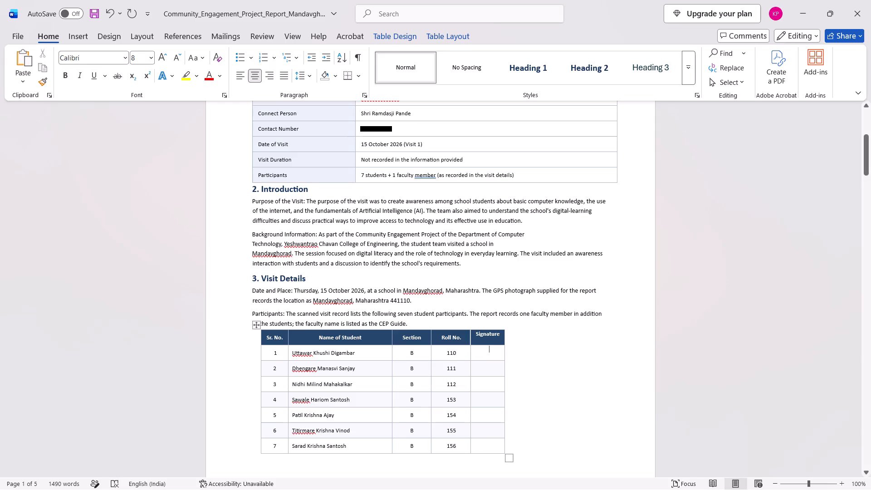
drag(503, 445, 518, 442)
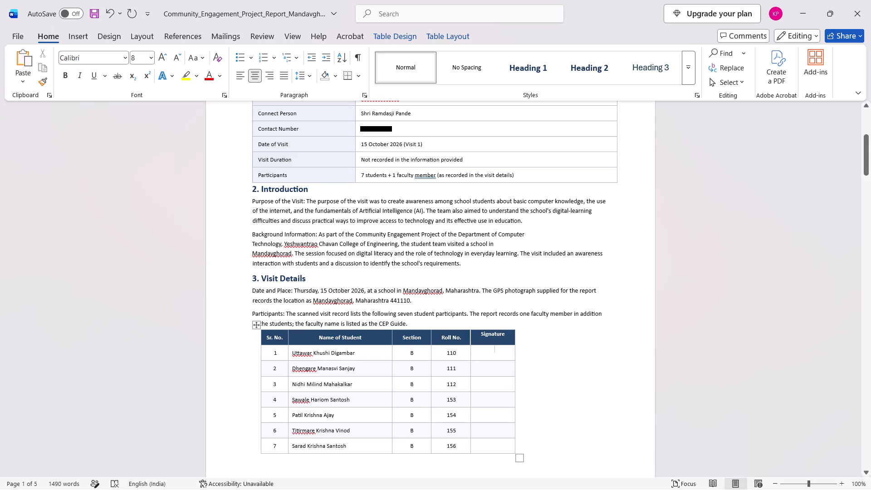
drag(518, 456, 566, 454)
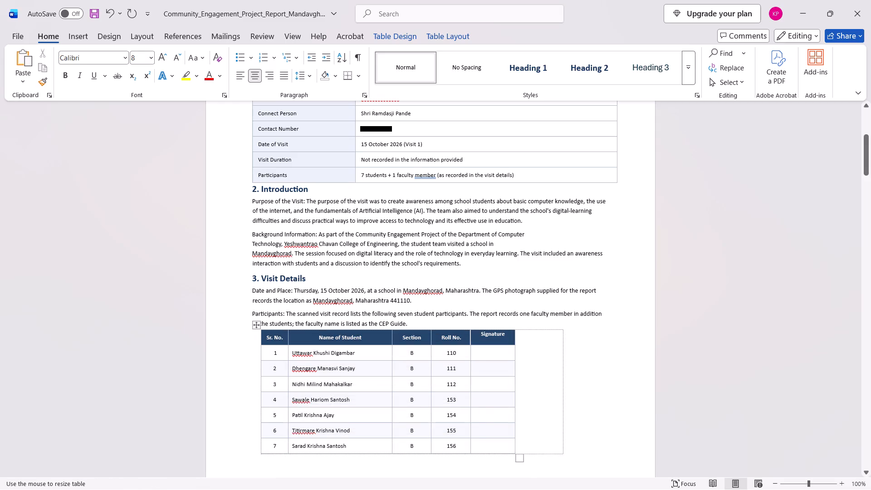
drag(566, 454, 582, 470)
Reposition the Signature header in its cell by left-aligning it on the first line and indenting it with four leading spaces.
scroll(380, 399, down, 1)
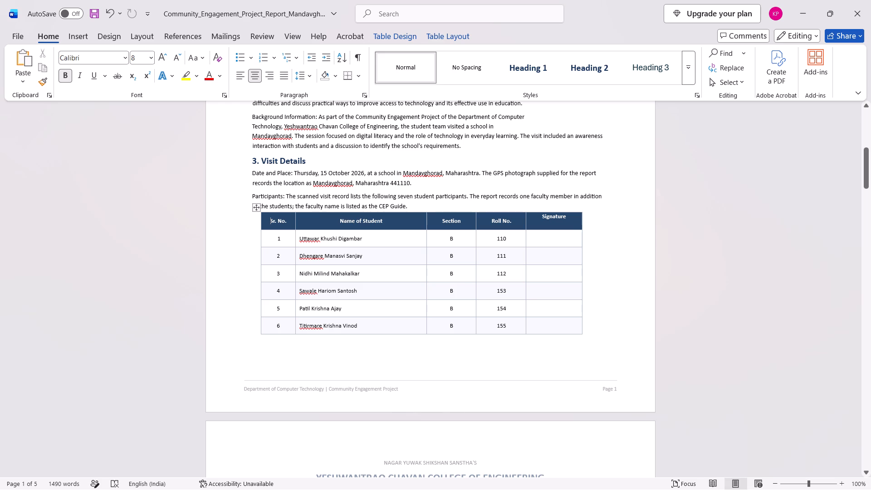
click(542, 217)
key(Return)
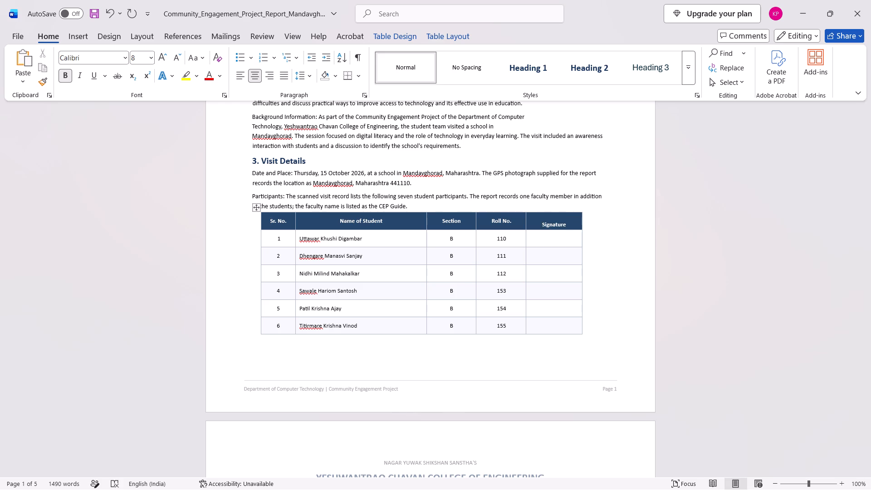
key(BackSpace)
key(BackSpace)
key(BackSpace)
key(BackSpace)
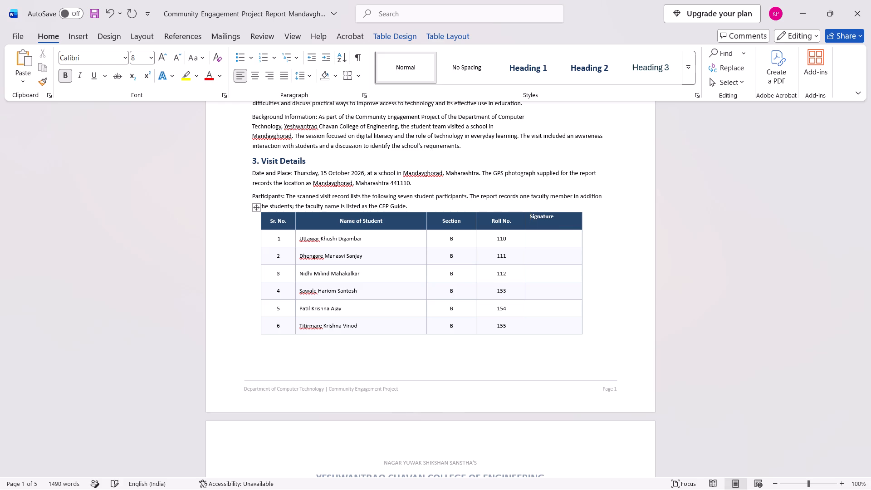
key(space)
key(space)
key(space)
key(space)
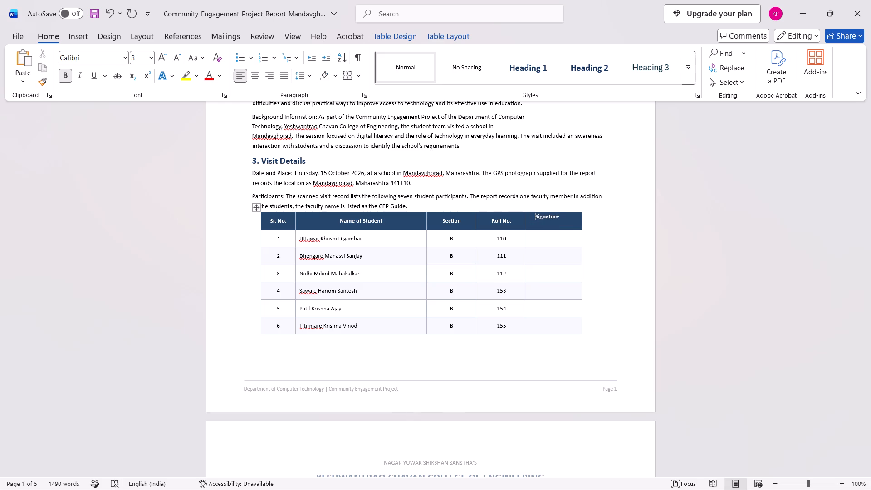
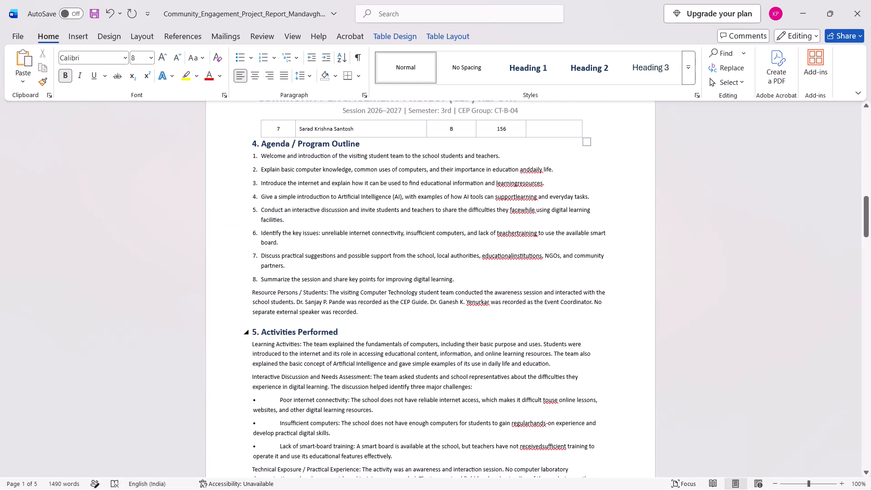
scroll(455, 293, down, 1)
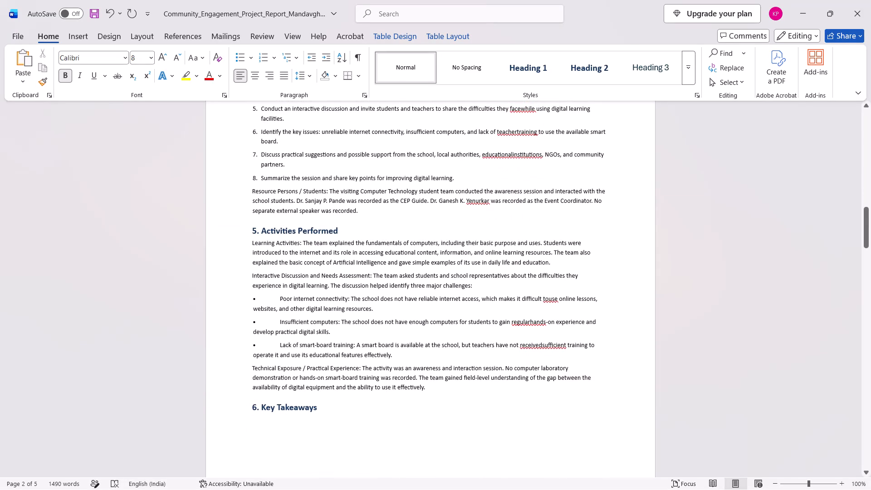
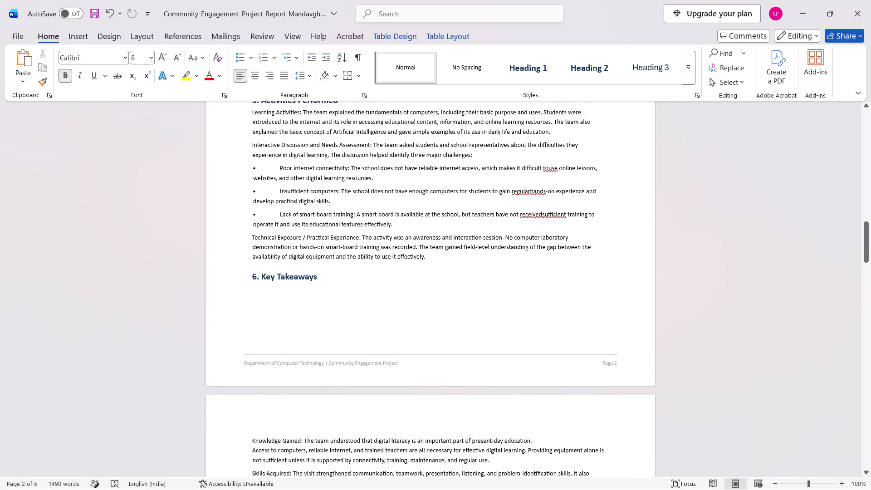
Review the rest of the report from Activities Performed through the Field Visit Photograph to the Acknowledgement section.
scroll(424, 267, down, 2)
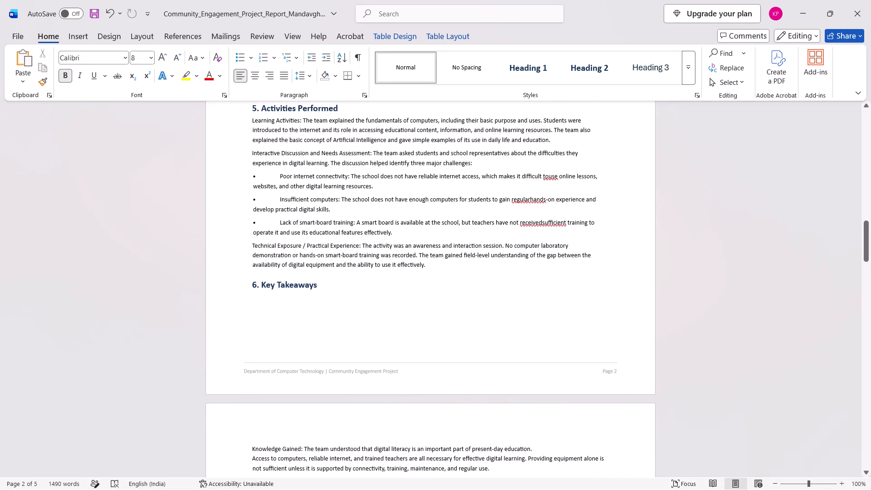
scroll(424, 267, down, 3)
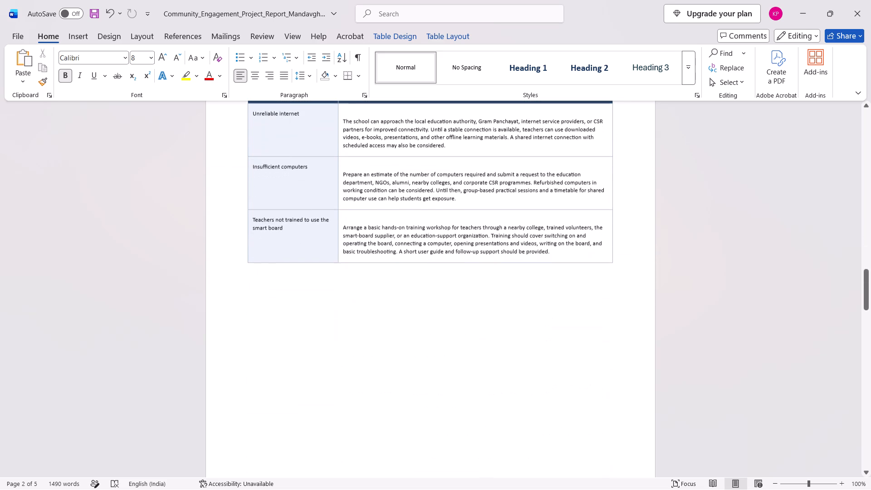
scroll(424, 267, down, 2)
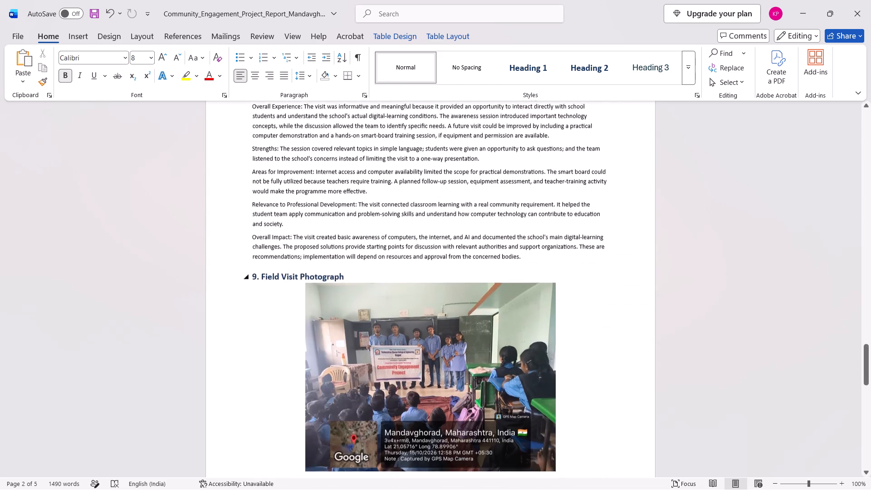
scroll(424, 267, down, 1)
ctrl+scroll(424, 267, up, 1)
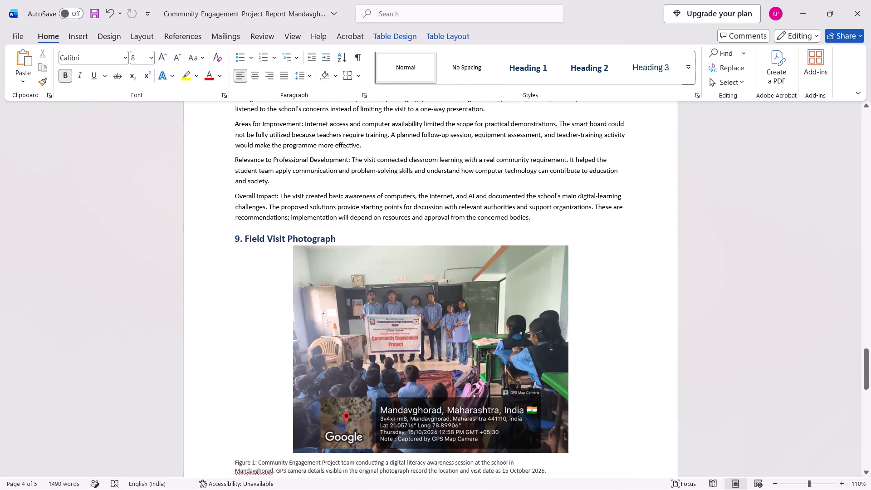
ctrl+scroll(424, 267, down, 2)
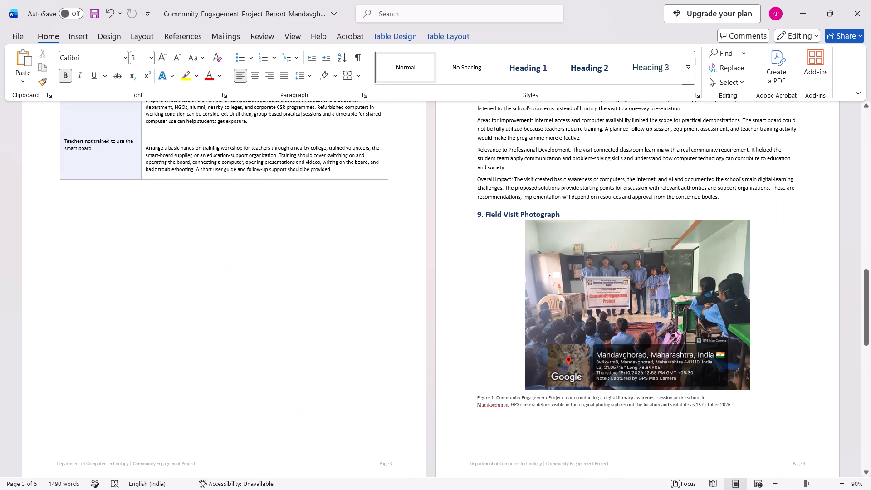
scroll(424, 267, up, 2)
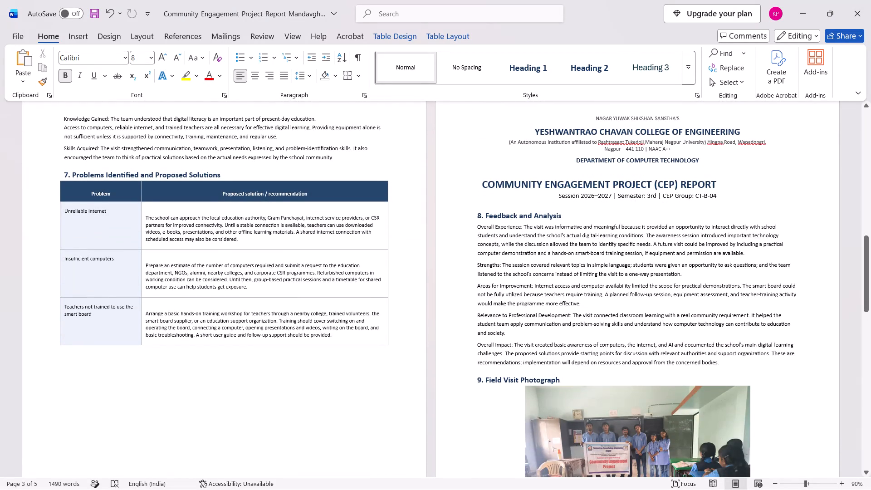
ctrl+scroll(298, 269, up, 1)
scroll(298, 269, down, 3)
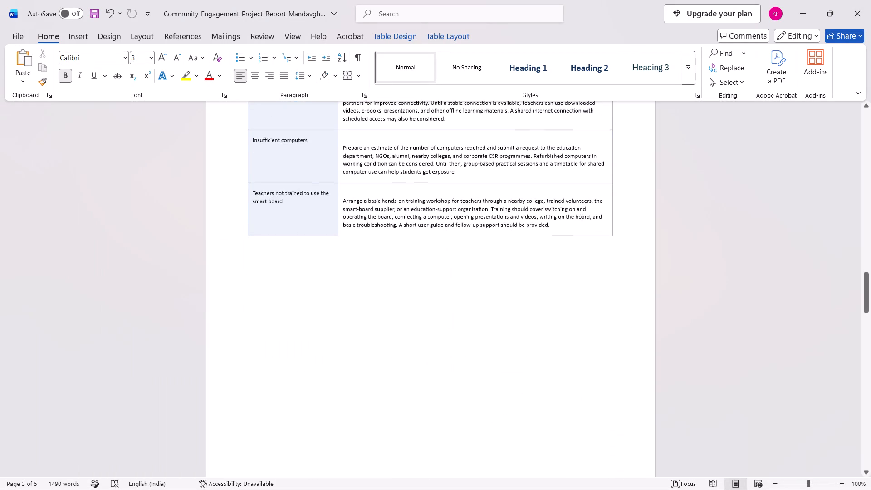
scroll(298, 269, down, 5)
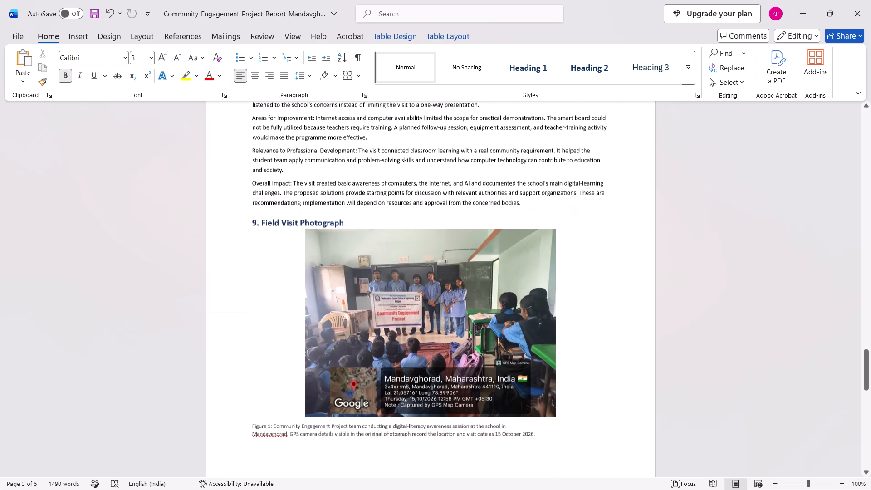
scroll(298, 269, down, 1)
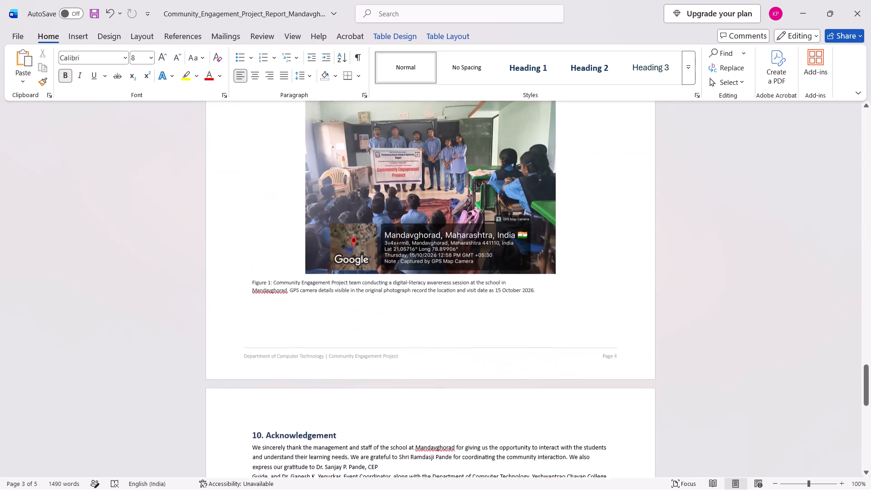
scroll(298, 269, down, 1)
scroll(298, 269, up, 3)
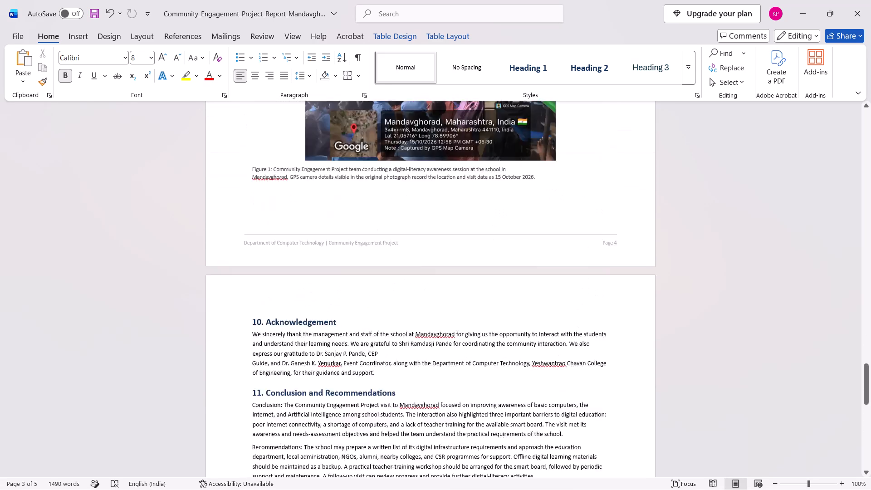
scroll(298, 269, up, 1)
scroll(298, 269, down, 4)
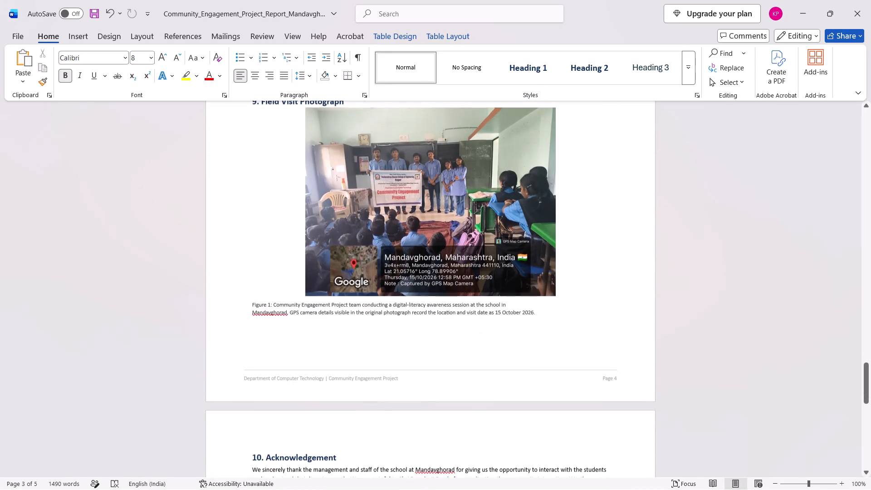
scroll(298, 269, down, 1)
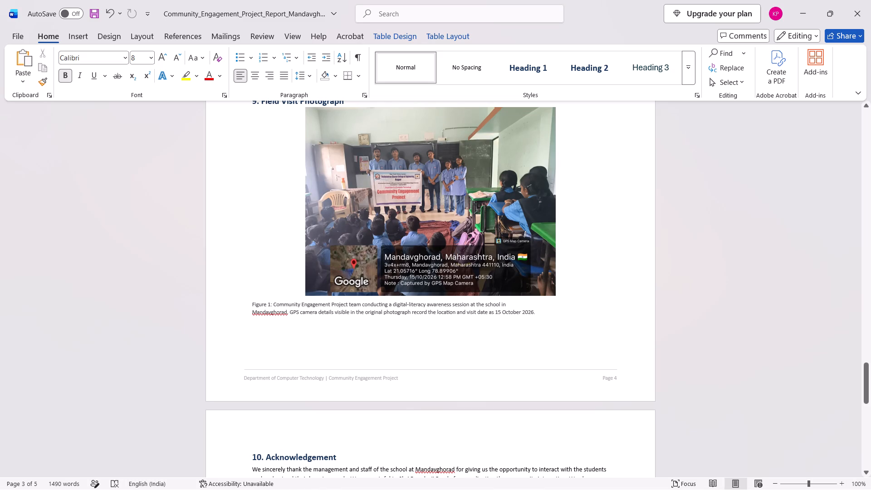
Add blank line space after the Figure 1 caption under the field visit photograph.
click(540, 310)
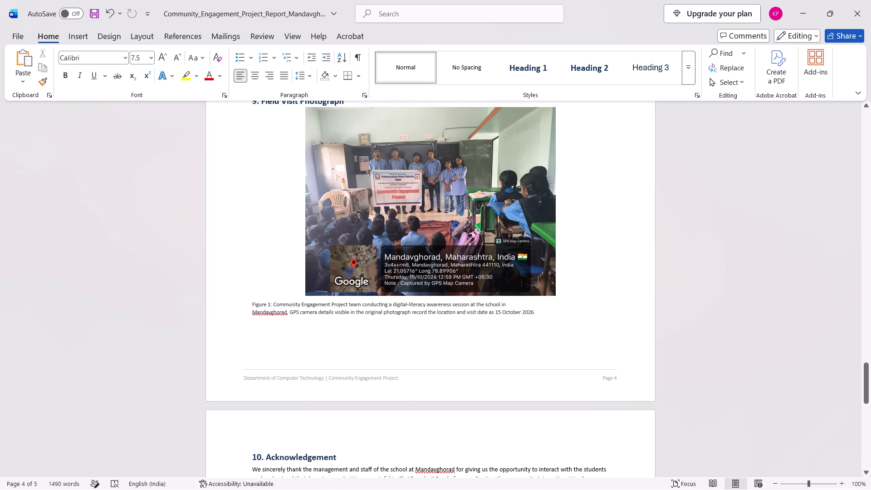
key(Return)
key(Return)
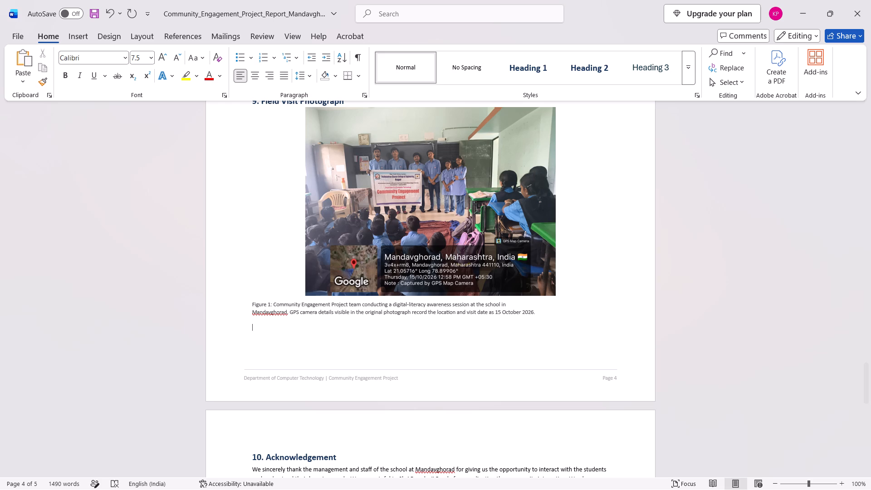
Remove the centre alignment of the Event Coordinator label beneath the signature lines so it sits left-aligned, trying to bring it up level with the CEP Guide label.
scroll(280, 226, down, 5)
scroll(280, 226, up, 2)
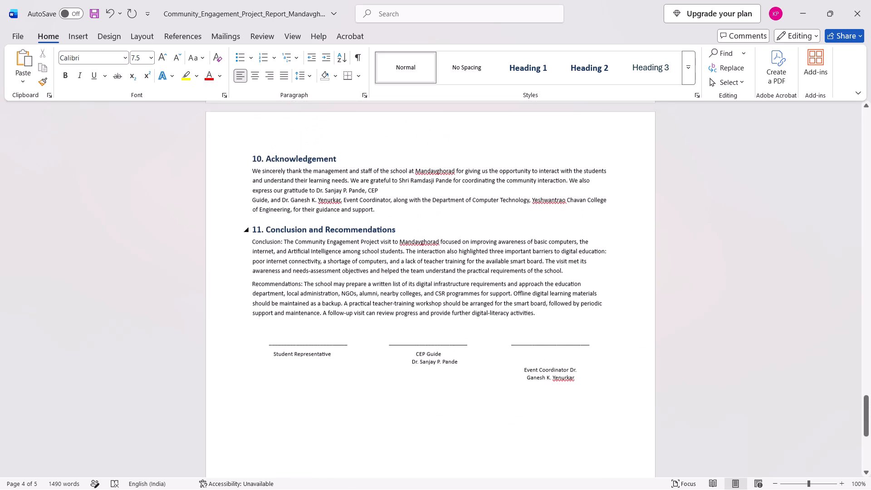
scroll(280, 226, up, 1)
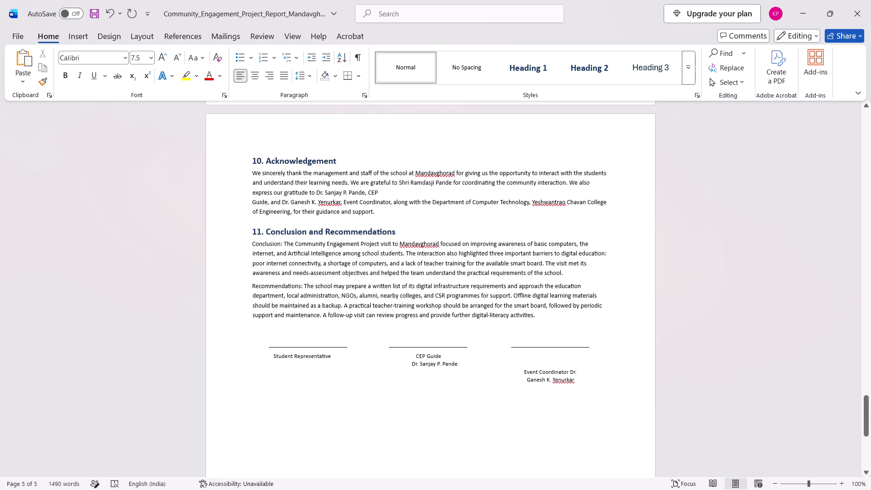
click(526, 362)
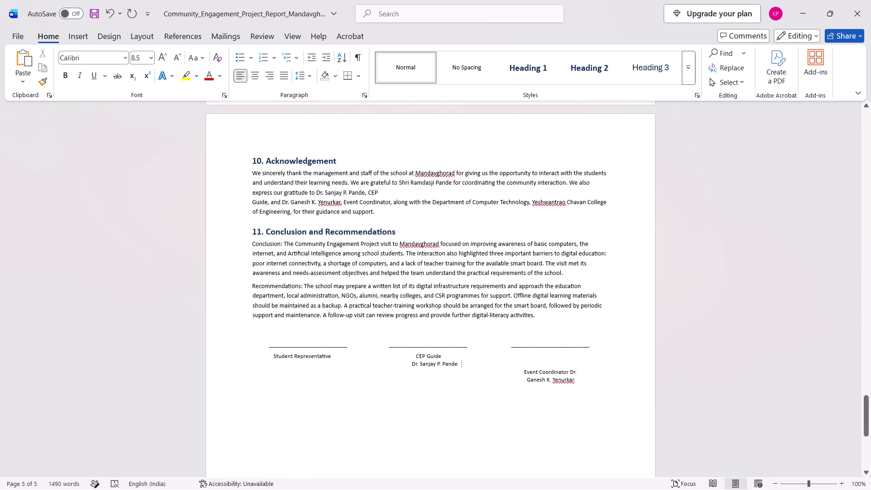
click(536, 368)
click(521, 372)
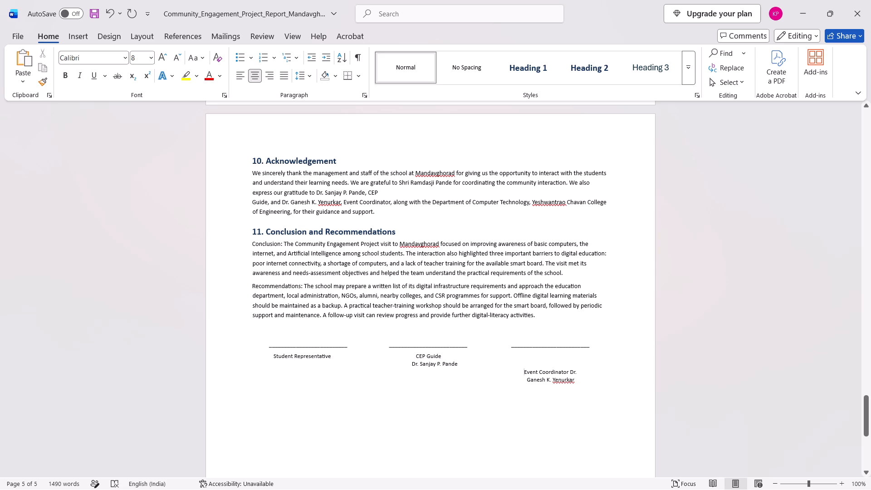
key(BackSpace)
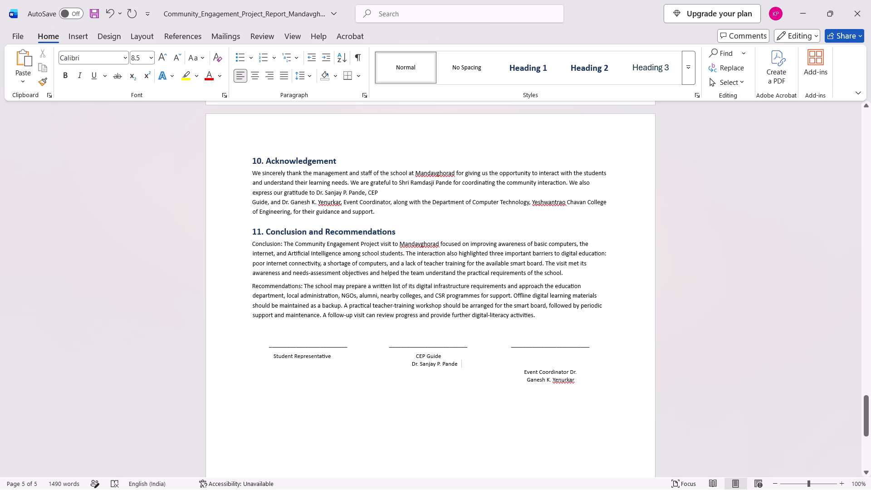
click(561, 357)
click(553, 362)
click(523, 372)
key(BackSpace)
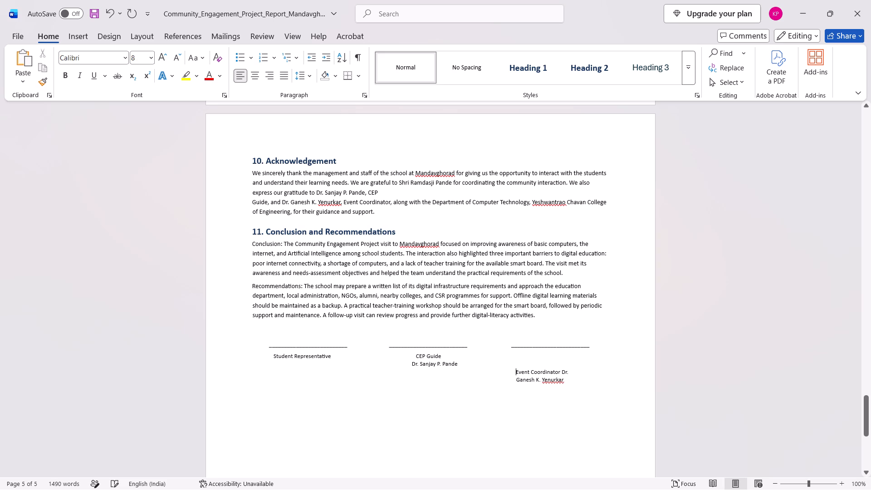
key(BackSpace)
key(BackSpace)
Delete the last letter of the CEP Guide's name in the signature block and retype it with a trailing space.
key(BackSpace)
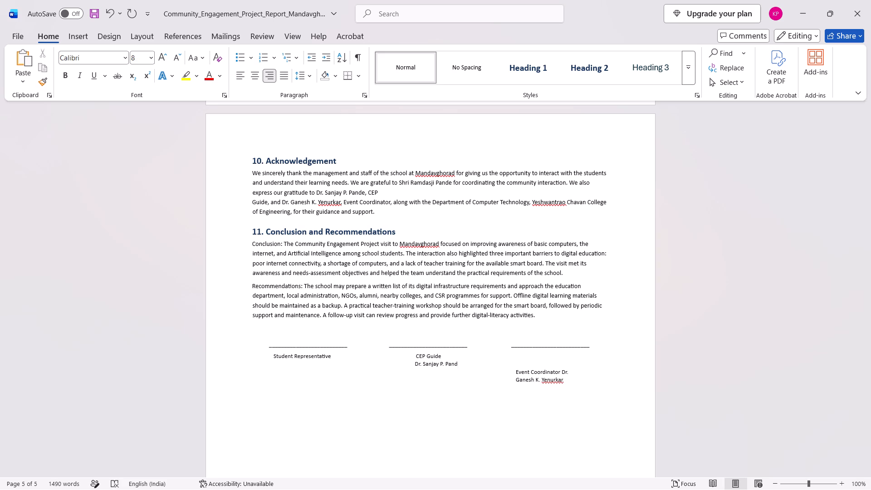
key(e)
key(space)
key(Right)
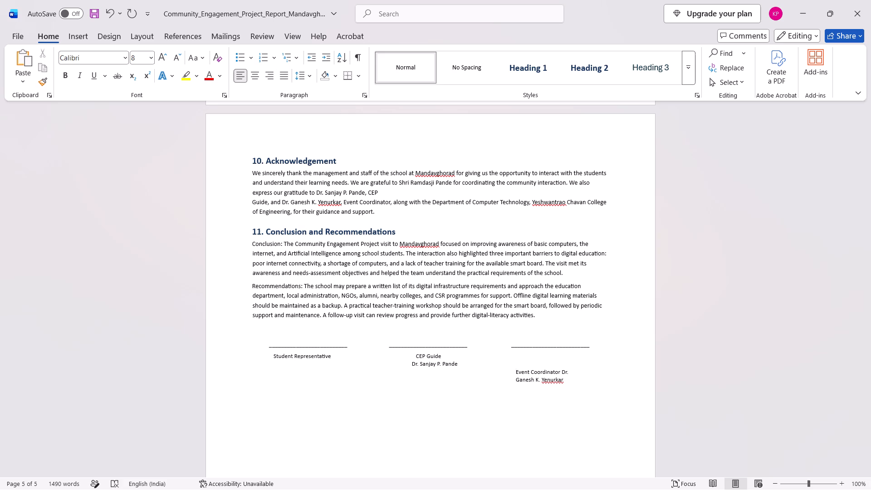
Check the layout of the signature block and the empty space below it on the last page.
scroll(420, 248, up, 2)
scroll(420, 248, down, 3)
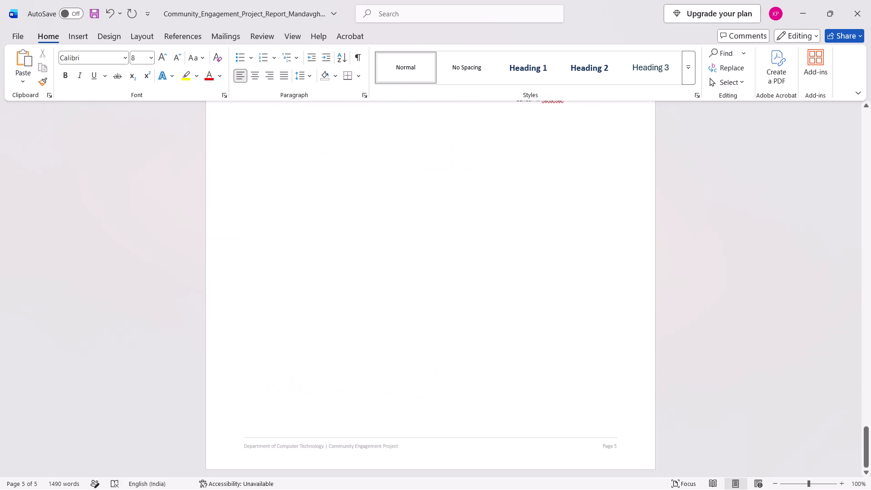
scroll(420, 248, up, 1)
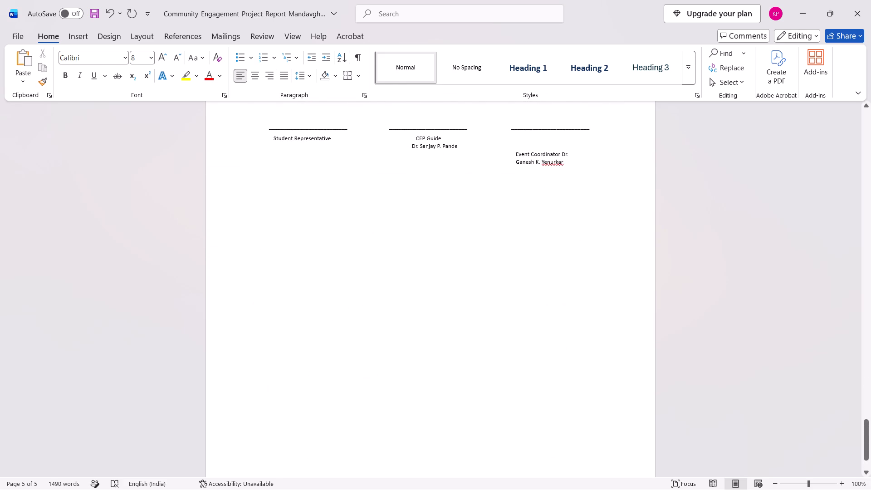
scroll(420, 248, up, 1)
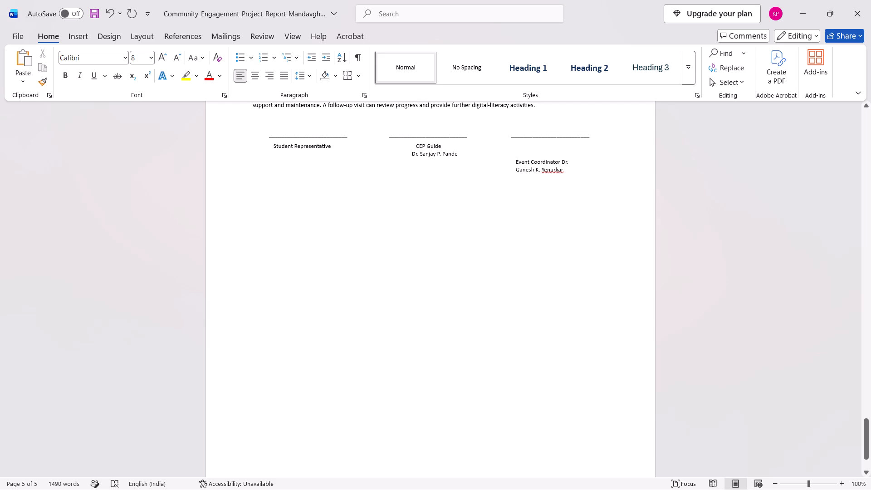
click(420, 248)
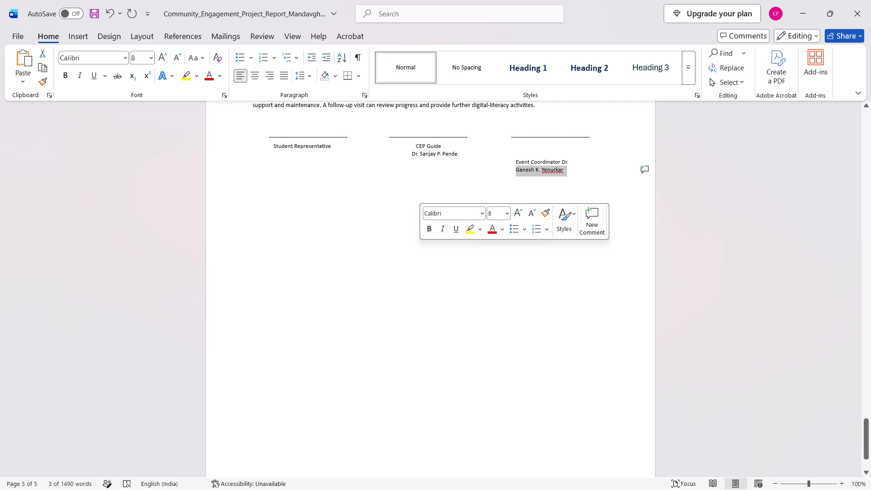
click(420, 248)
scroll(420, 248, up, 1)
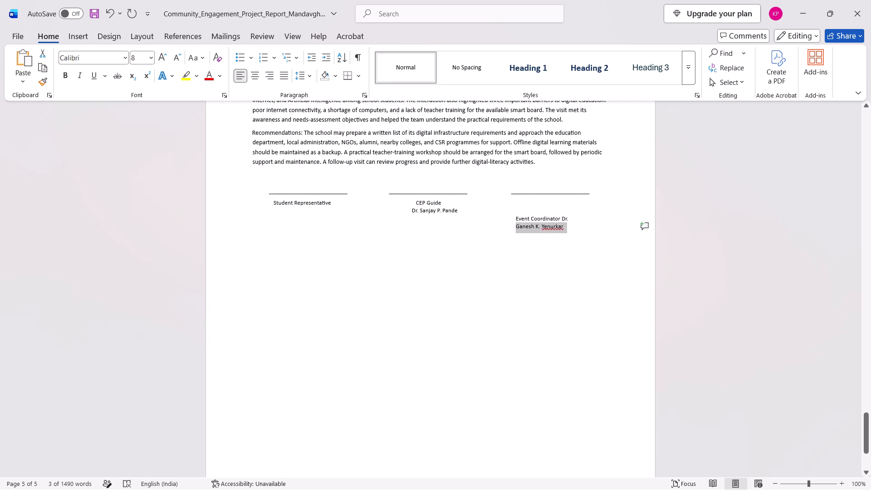
click(417, 123)
Place the text cursor at the end of the Figure 1 caption under the field visit photograph.
scroll(417, 123, up, 4)
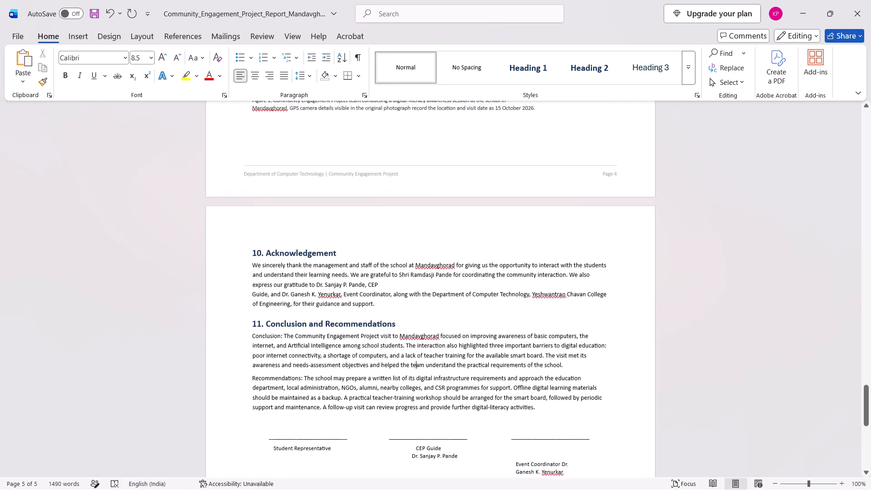
scroll(417, 123, up, 4)
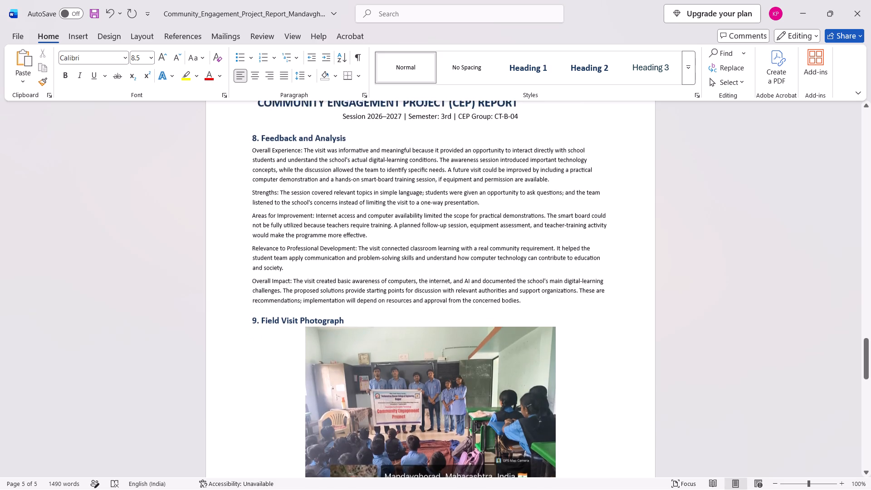
scroll(417, 123, down, 1)
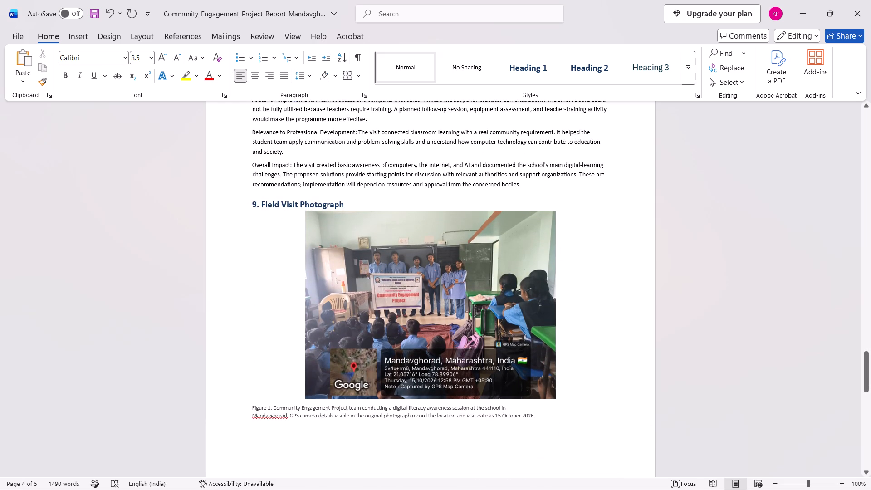
click(551, 411)
click(547, 413)
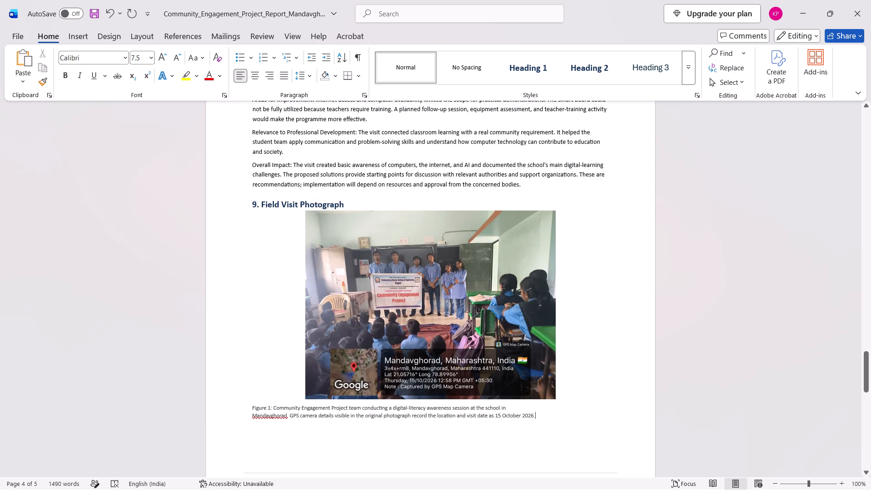
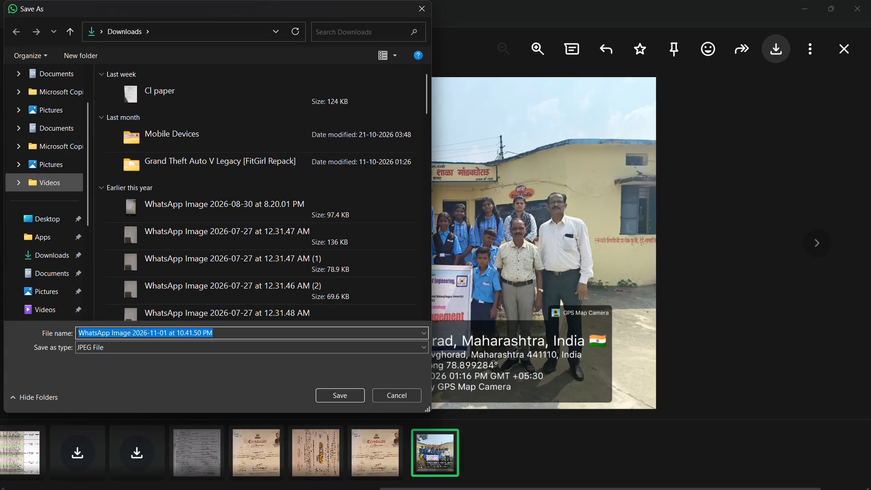
Choose the Screenshots folder inside Pictures as the save location for the group photo taken outside the school.
click(59, 168)
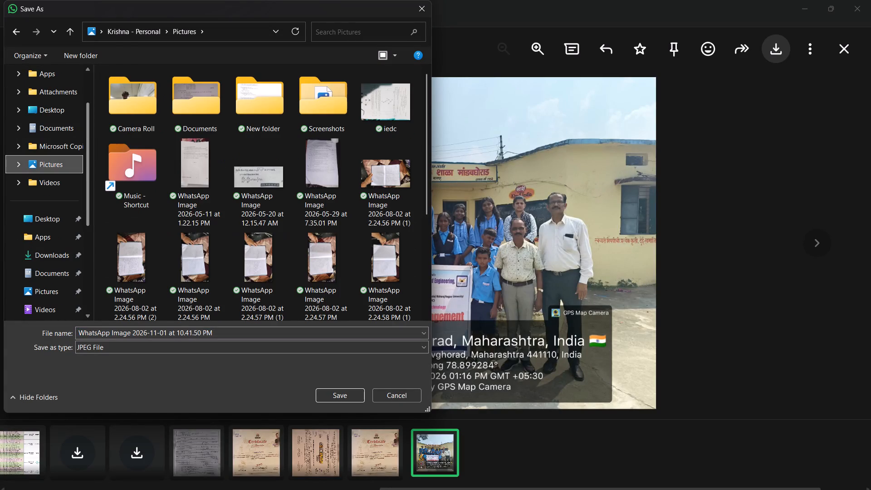
double_click(300, 108)
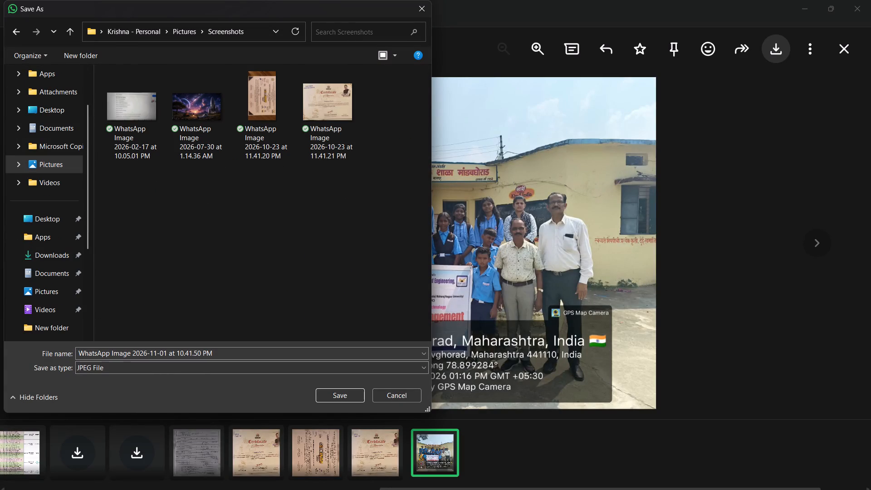
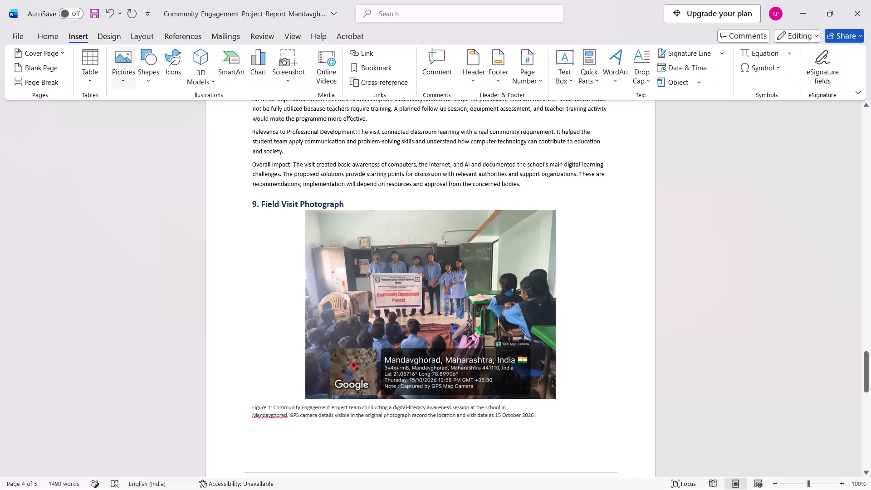
Insert the school group photo, WhatsApp Image 2026-11-01 at 10.41.50 PM from the Pictures Screenshots folder, after the Figure 1 caption.
click(121, 61)
click(161, 115)
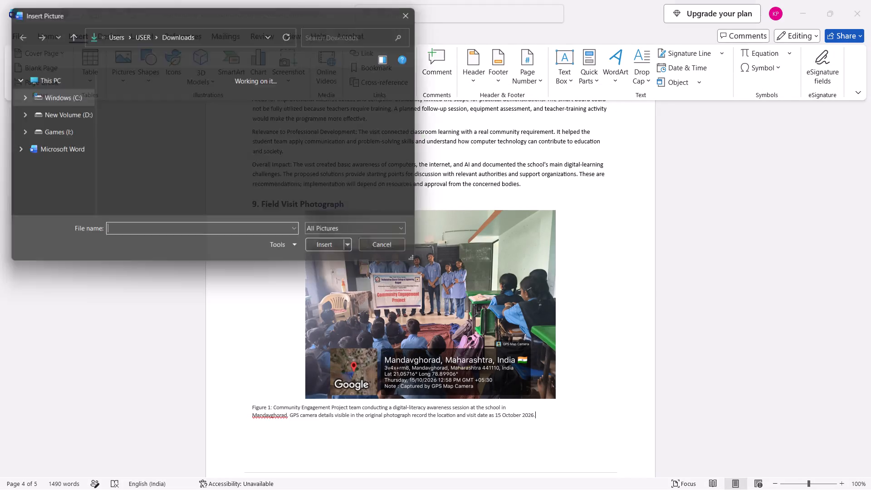
scroll(69, 186, down, 1)
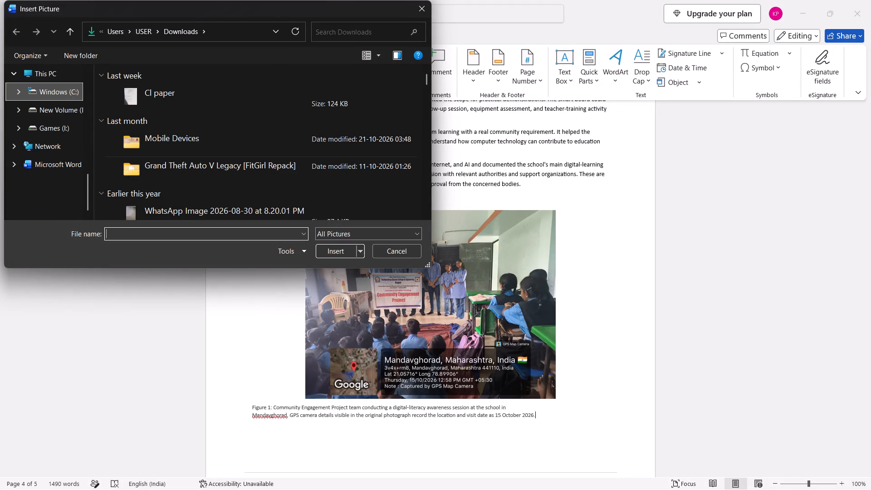
scroll(69, 186, down, 1)
scroll(53, 97, up, 1)
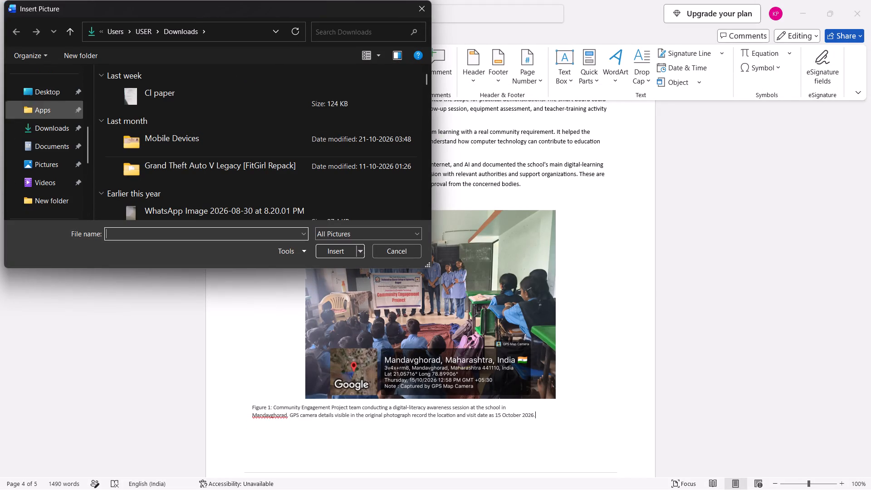
click(51, 163)
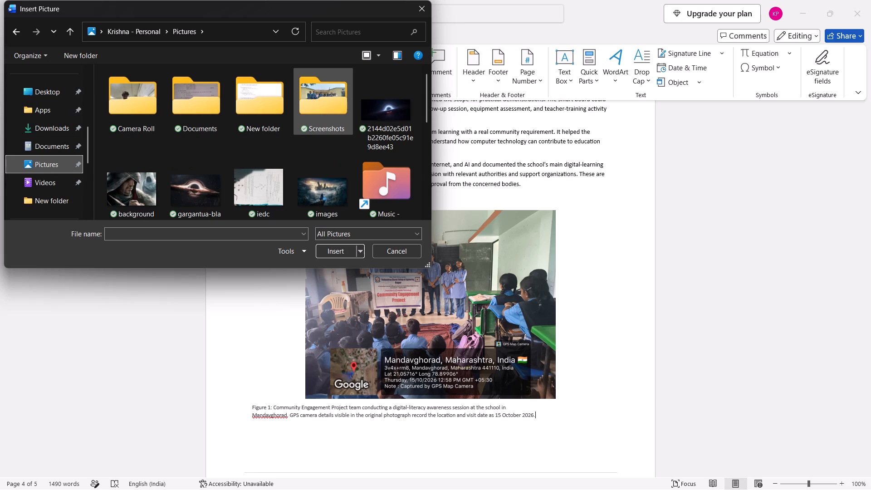
double_click(317, 99)
scroll(266, 156, down, 7)
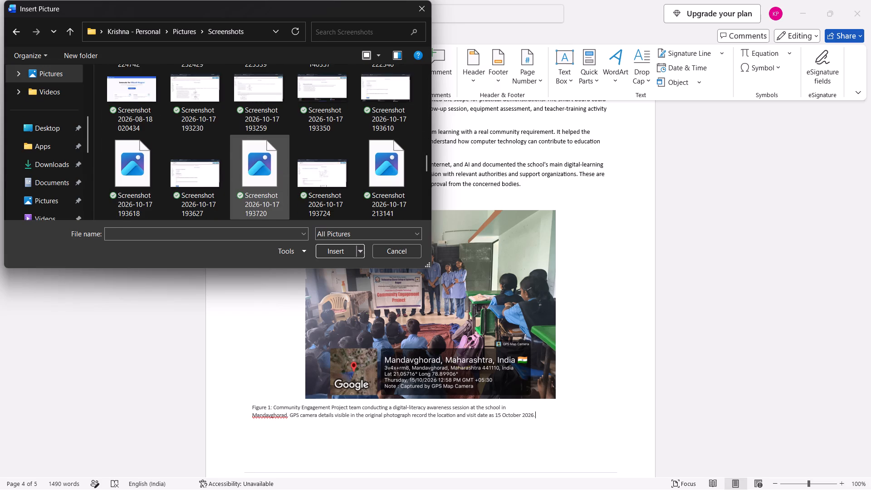
scroll(266, 156, up, 5)
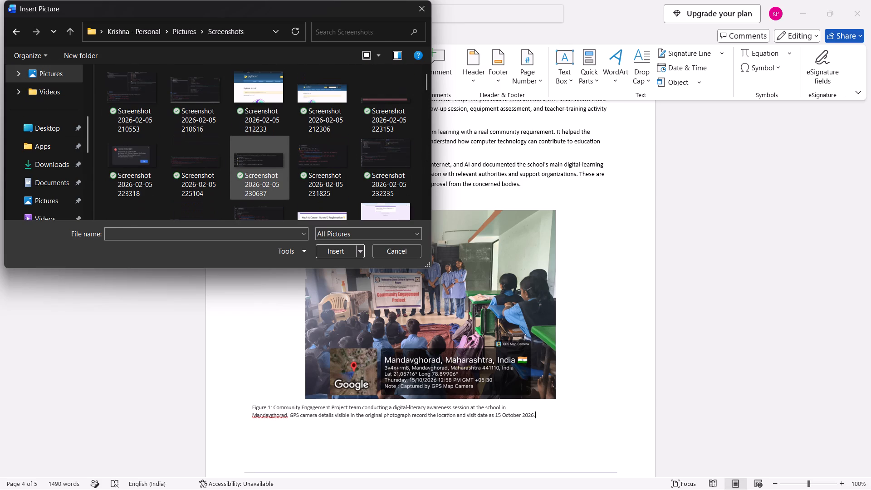
drag(426, 81, 431, 100)
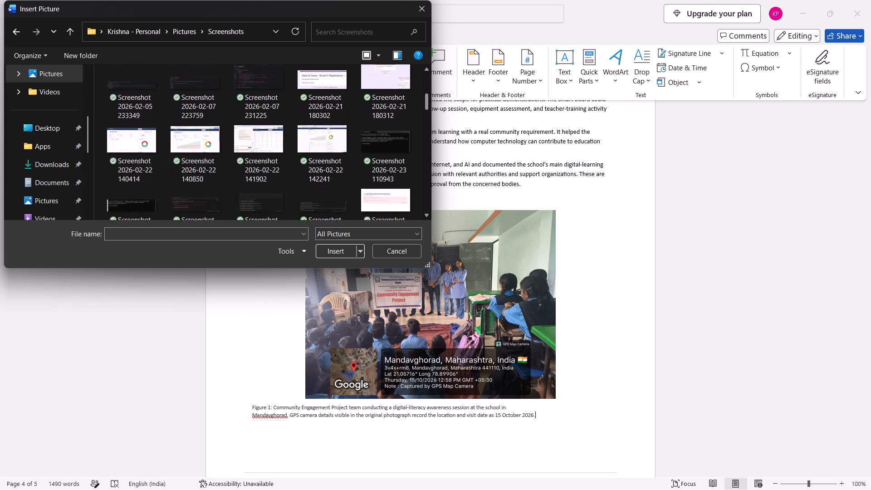
drag(431, 100, 429, 178)
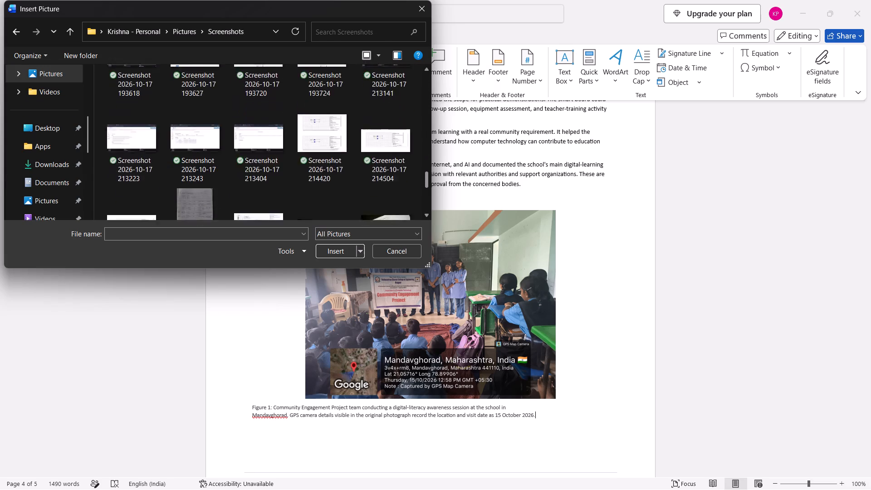
drag(429, 178, 429, 207)
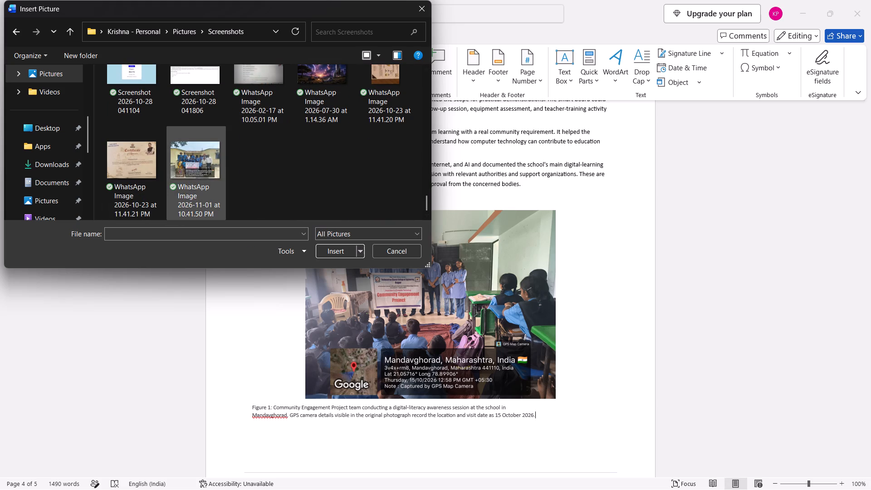
double_click(183, 160)
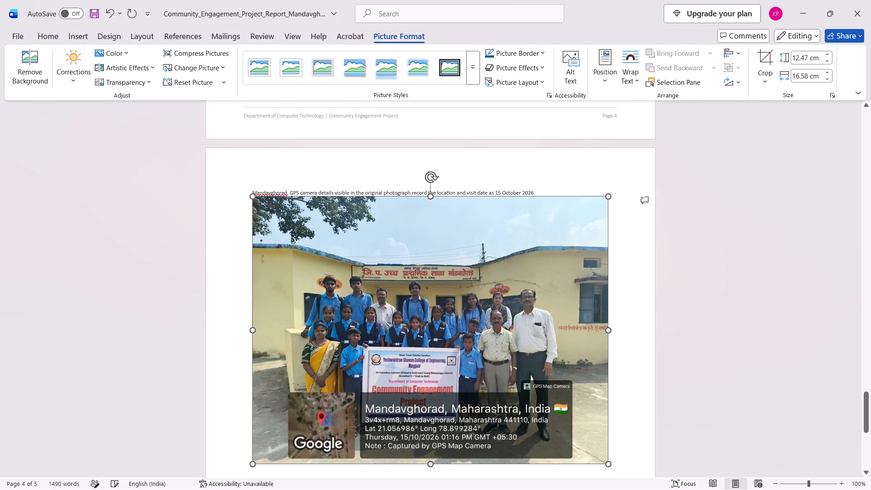
Join the split Figure 1 caption into one paragraph by removing the break before Mandavghorad, leaving a single space after "in".
scroll(295, 185, up, 1)
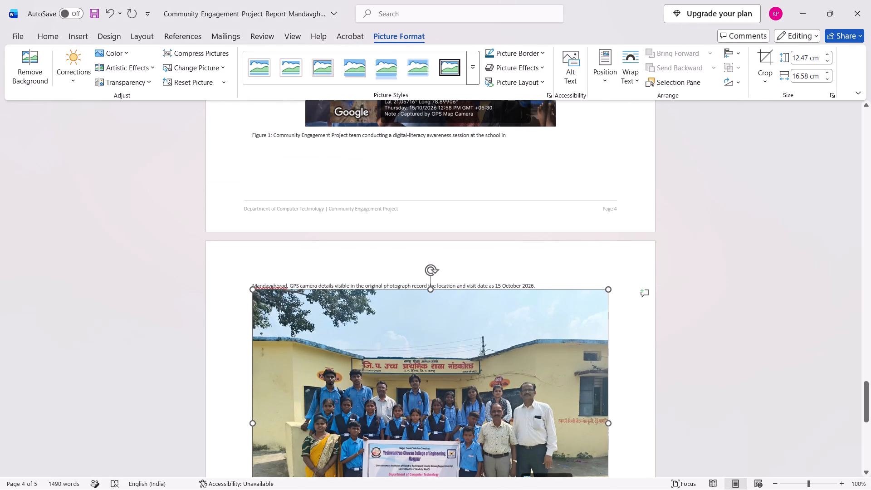
click(537, 283)
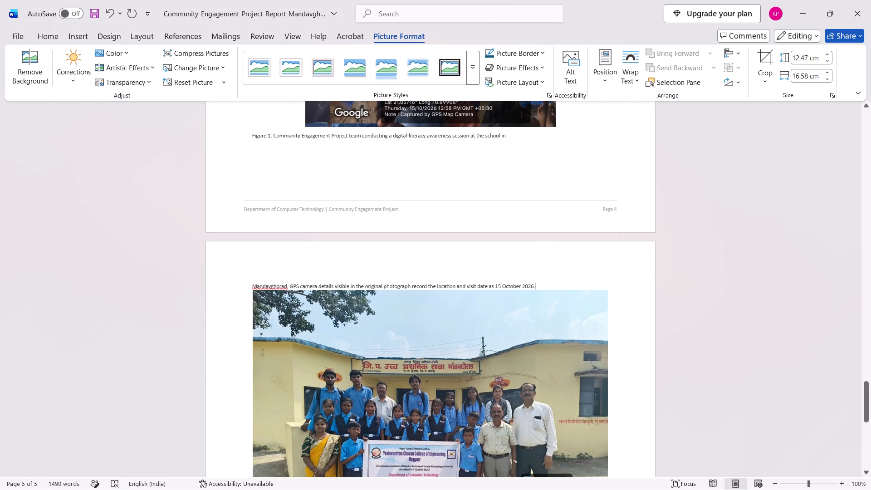
click(252, 284)
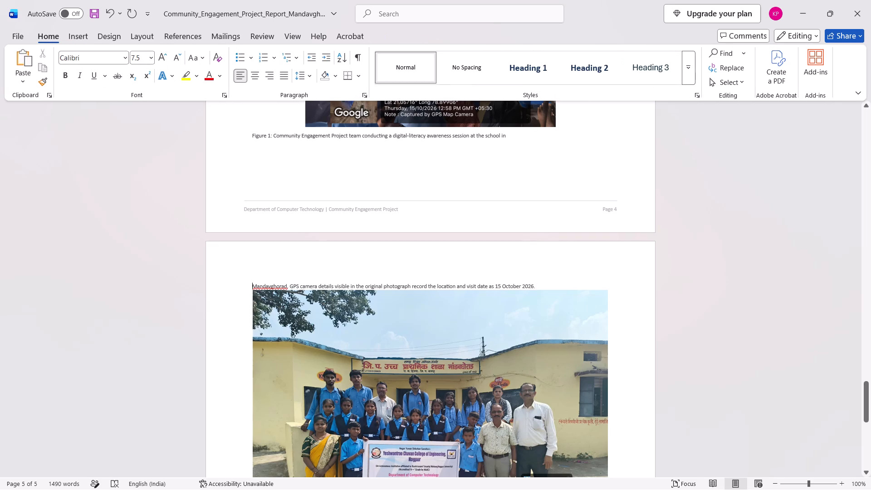
key(BackSpace)
key(BackSpace)
key(BackSpace)
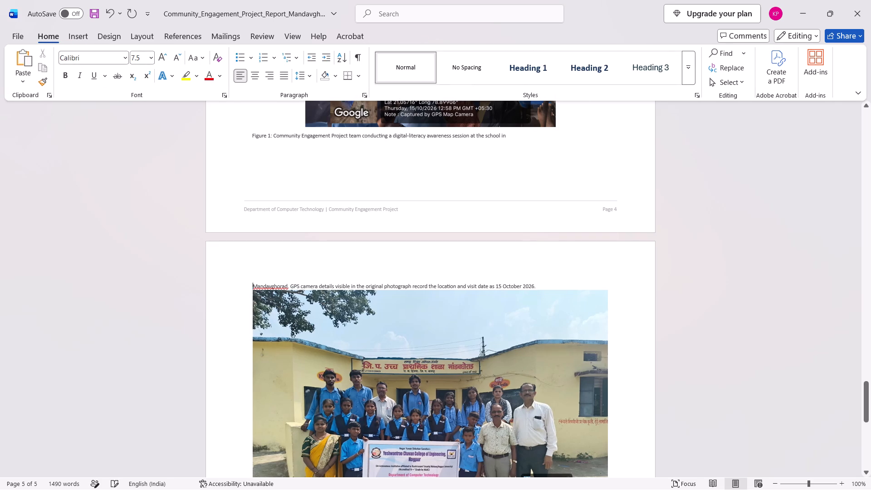
key(BackSpace)
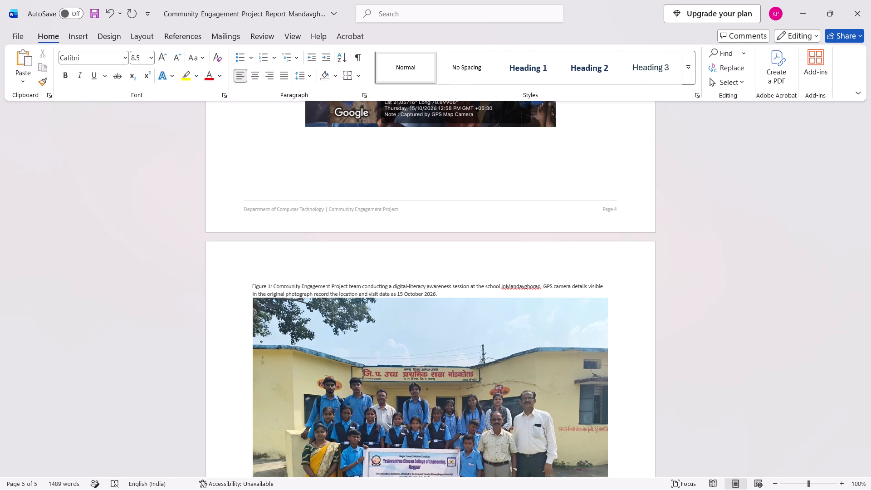
key(space)
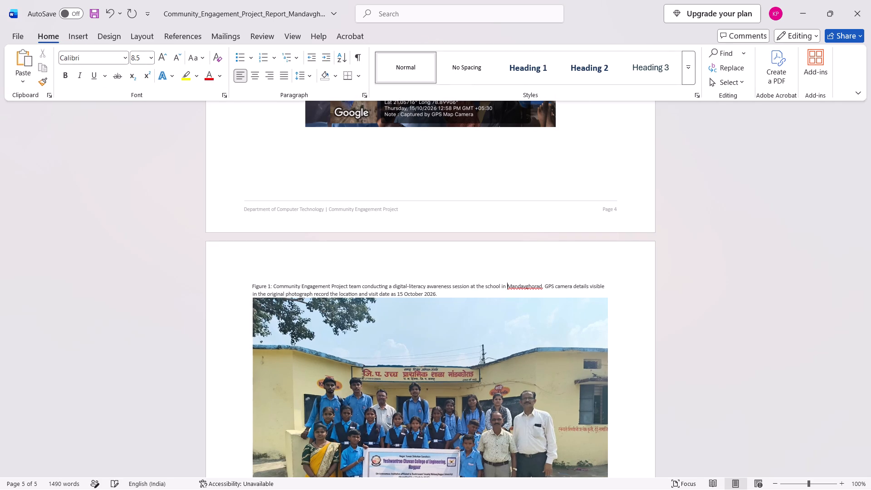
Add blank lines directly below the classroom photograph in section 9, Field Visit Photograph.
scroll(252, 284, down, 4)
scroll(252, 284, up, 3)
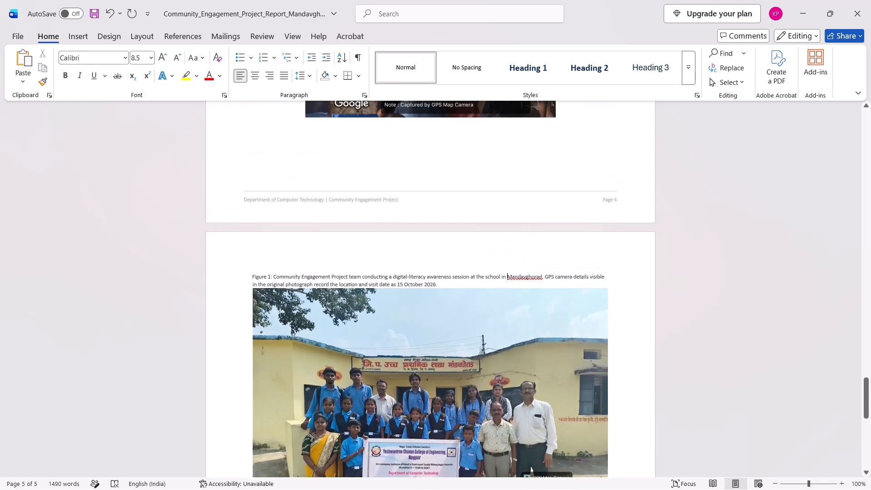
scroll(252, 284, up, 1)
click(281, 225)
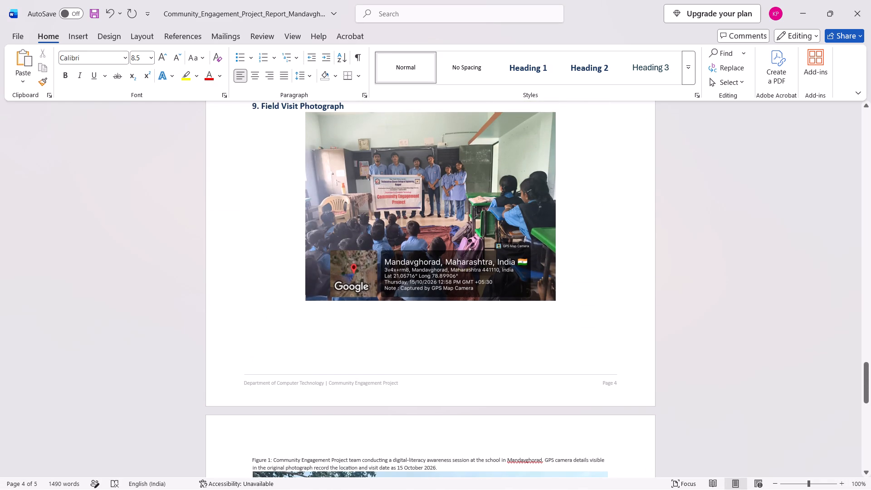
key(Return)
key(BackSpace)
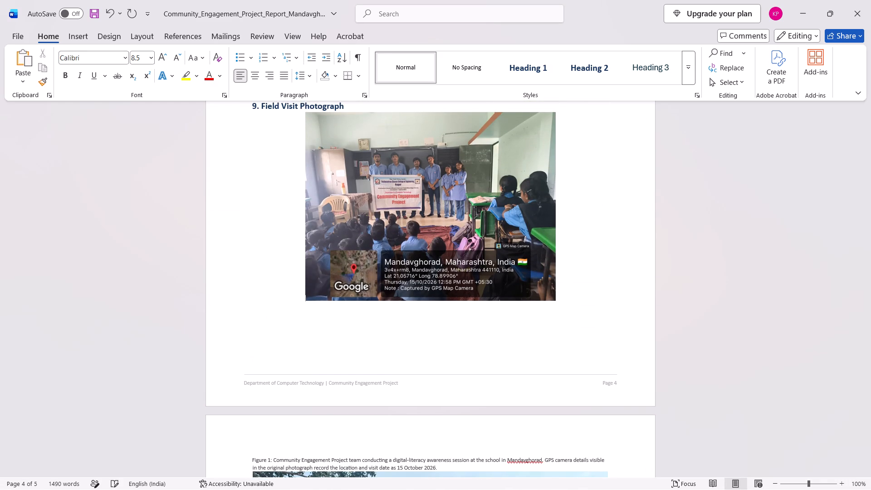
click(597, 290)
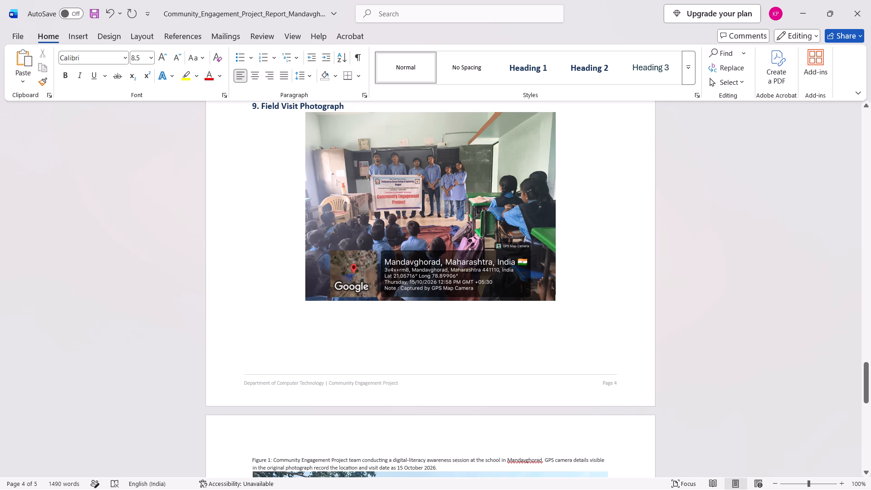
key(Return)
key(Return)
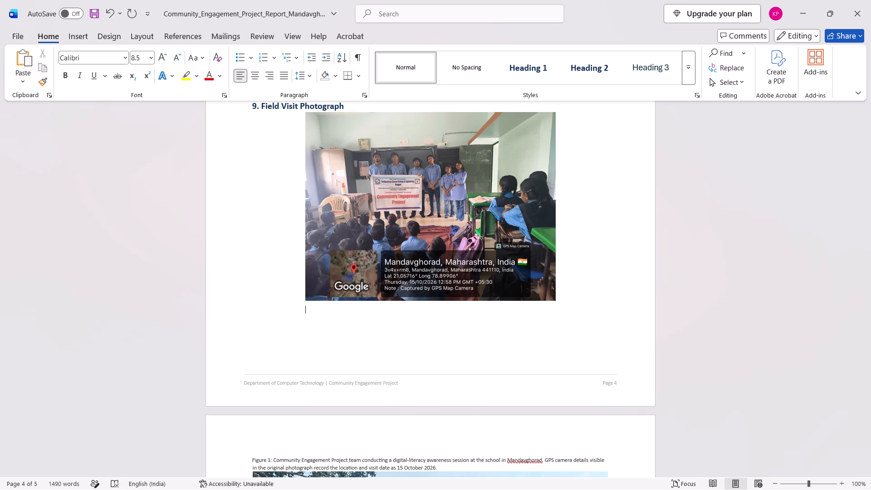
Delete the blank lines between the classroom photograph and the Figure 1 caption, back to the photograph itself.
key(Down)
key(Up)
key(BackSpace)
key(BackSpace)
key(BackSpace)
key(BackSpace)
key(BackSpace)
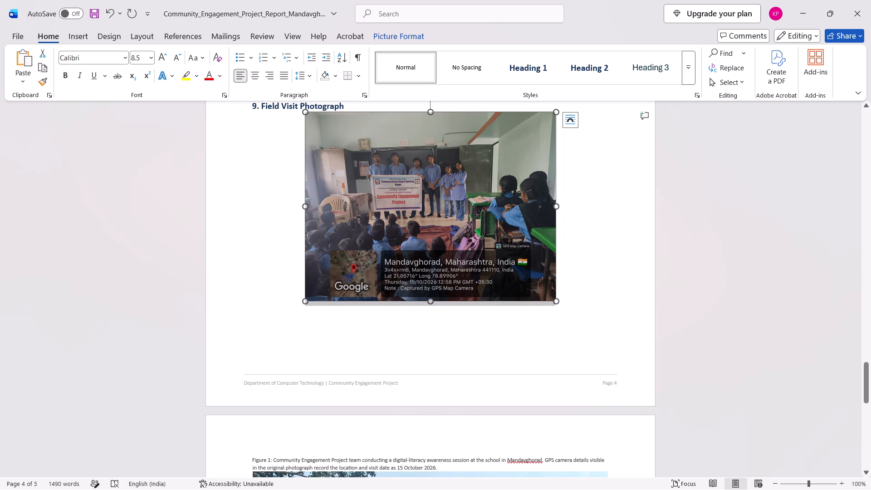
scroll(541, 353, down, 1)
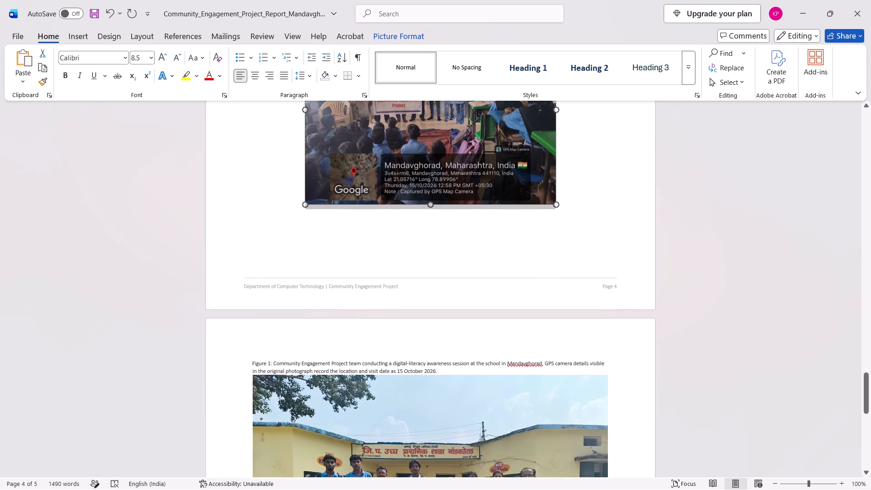
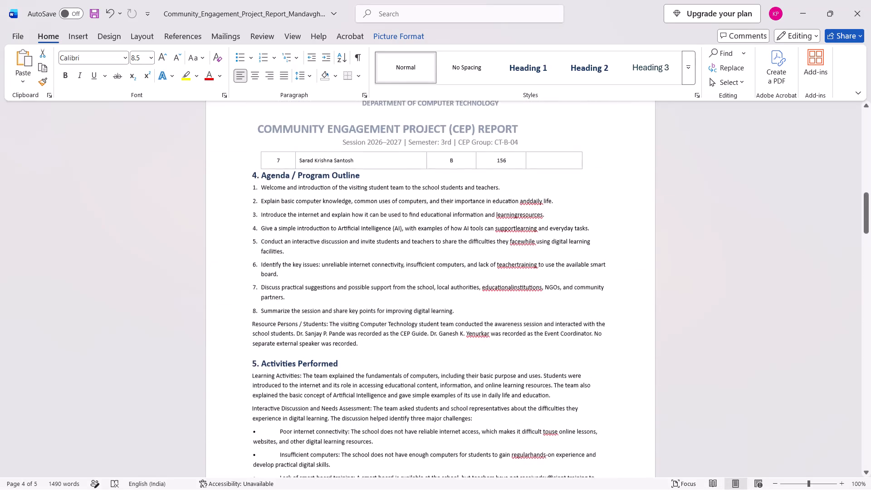
Widen the Signature column of the participants table in section 3, Visit Details, bringing its outer edge close to the body text's edge.
scroll(541, 353, up, 3)
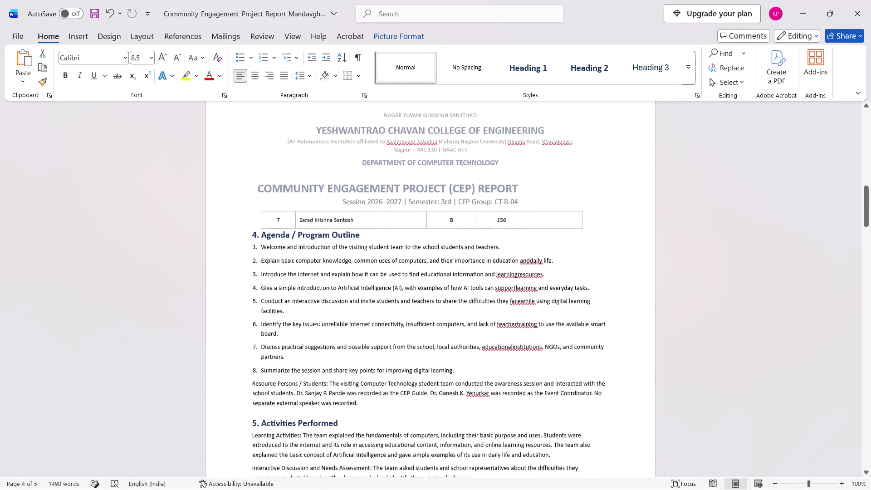
scroll(541, 353, up, 5)
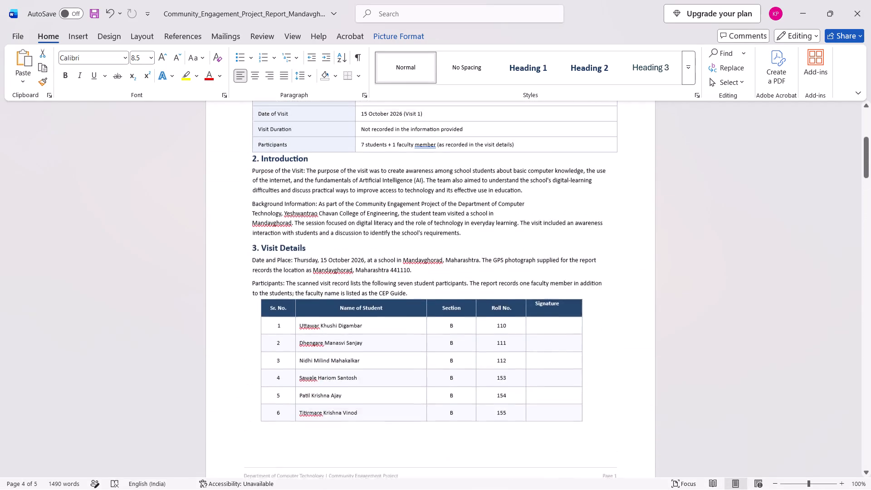
scroll(541, 353, up, 1)
scroll(409, 265, right, 1)
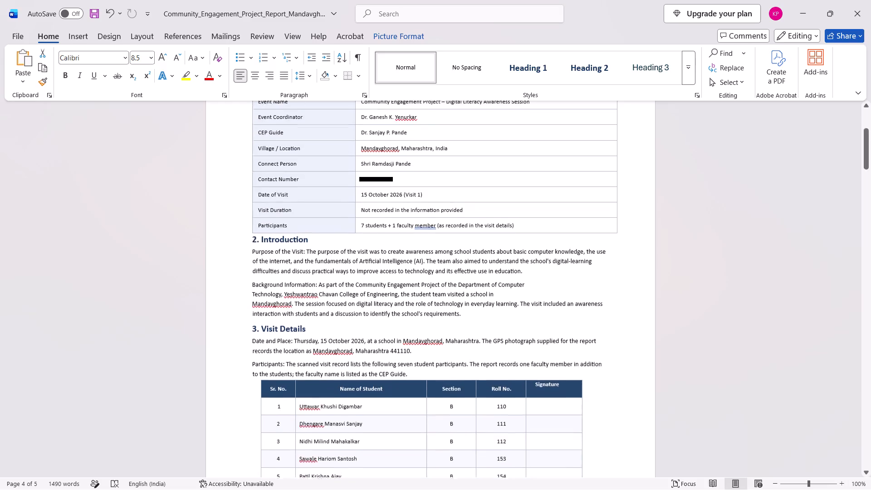
scroll(409, 265, right, 1)
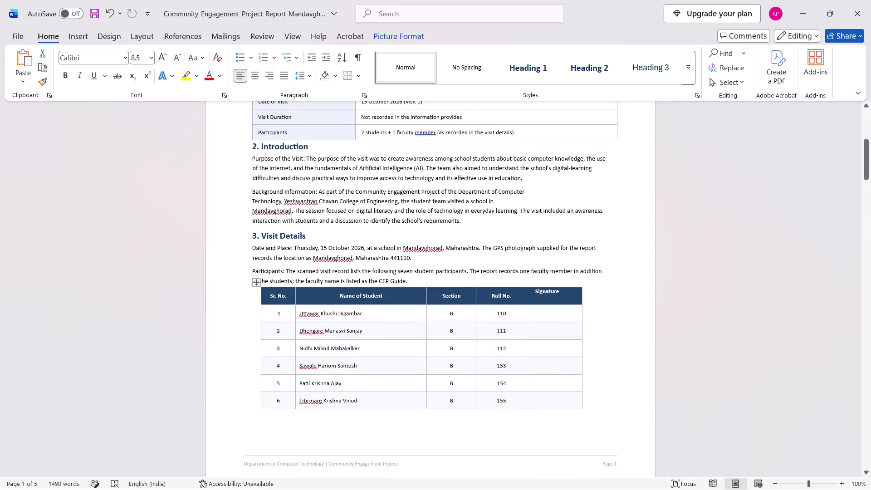
click(581, 402)
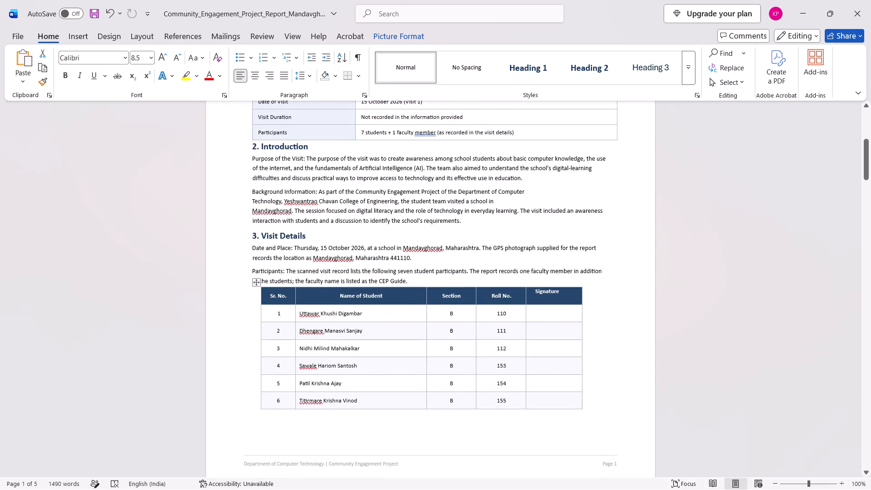
click(548, 371)
click(397, 291)
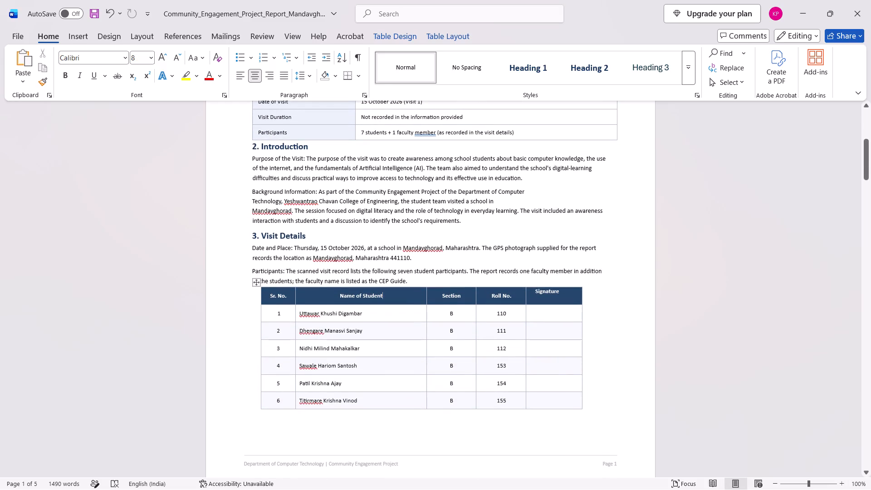
click(255, 284)
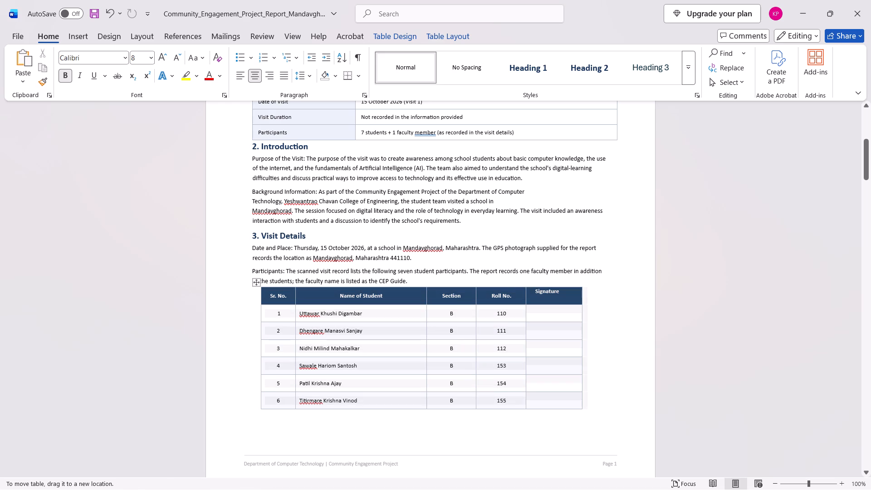
click(230, 320)
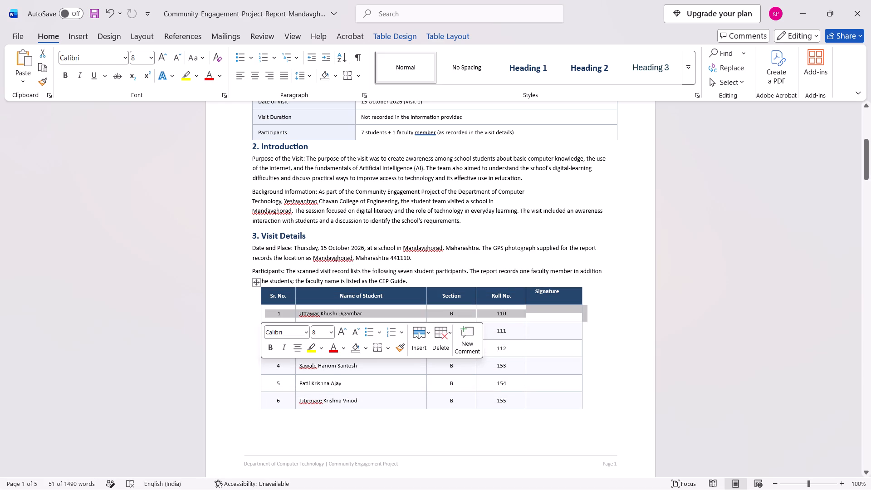
click(493, 439)
click(580, 401)
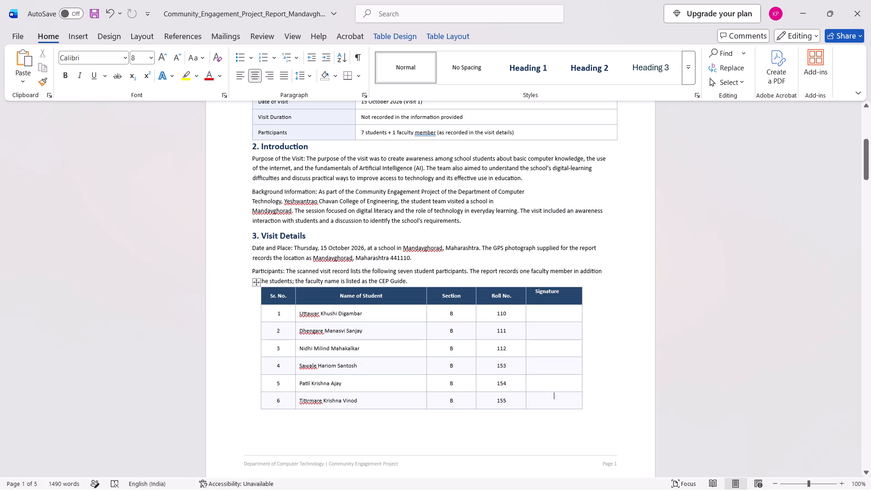
click(581, 409)
drag(581, 433, 600, 399)
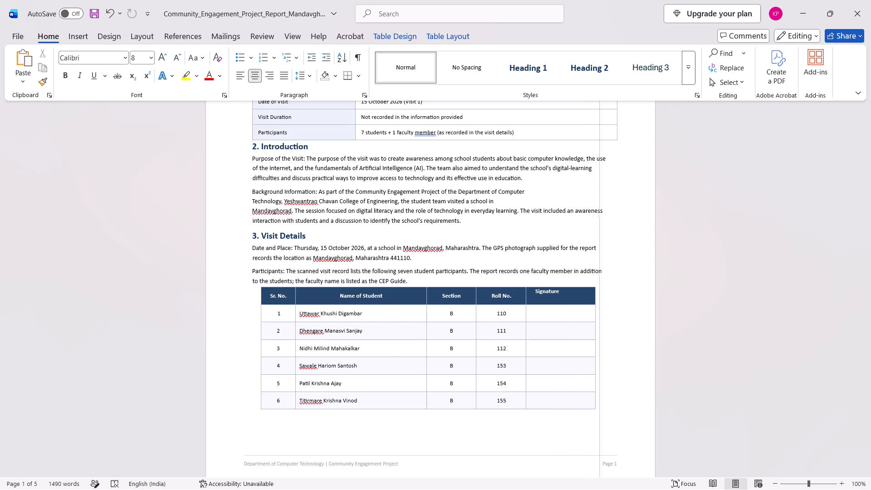
drag(600, 399, 600, 399)
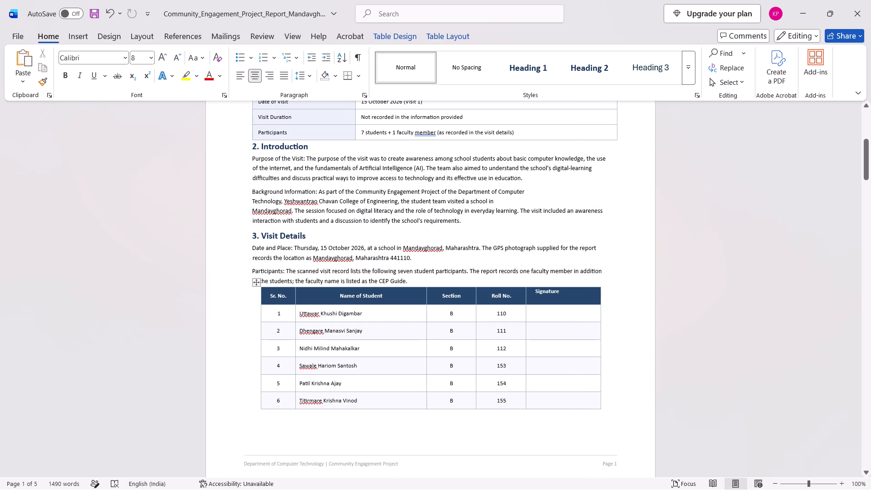
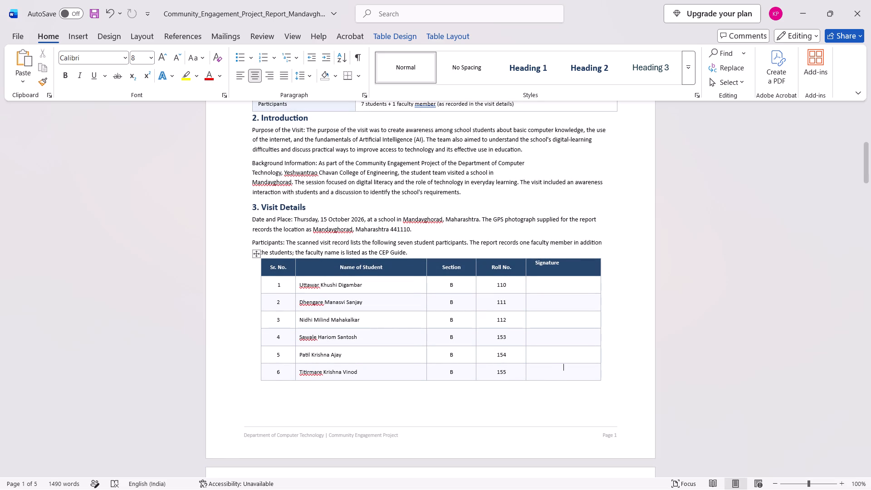
Review the report from the participants table through section 8, Feedback and Analysis, checking the content and page layout.
scroll(458, 406, down, 1)
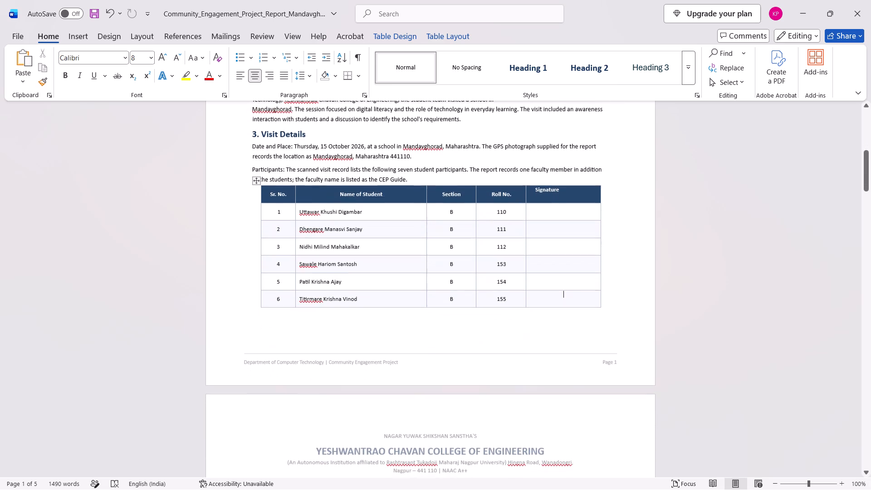
scroll(458, 406, down, 1)
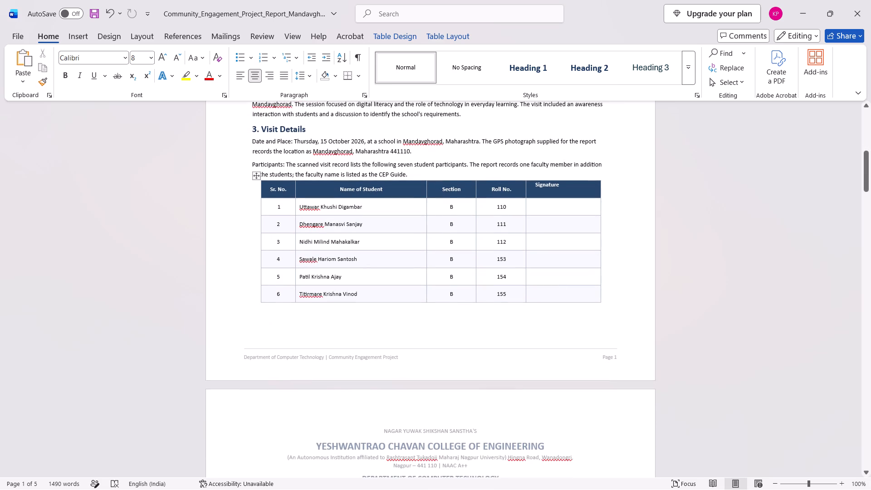
scroll(458, 406, down, 1)
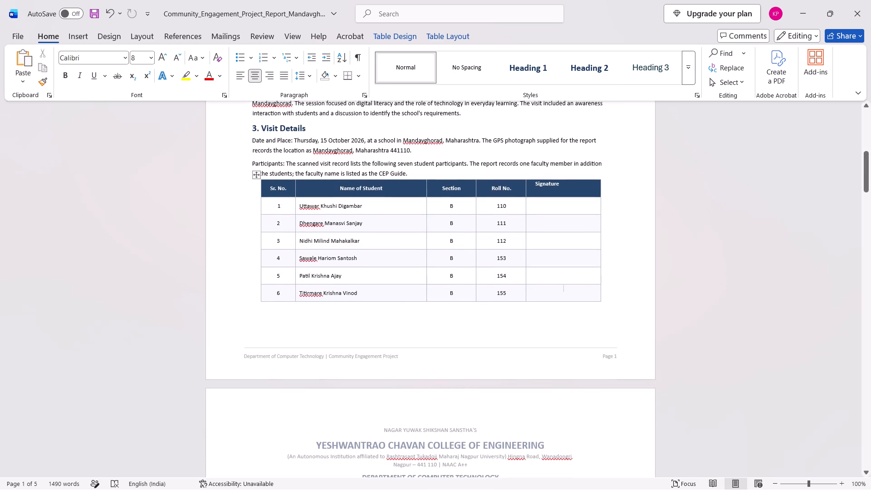
scroll(458, 406, down, 1)
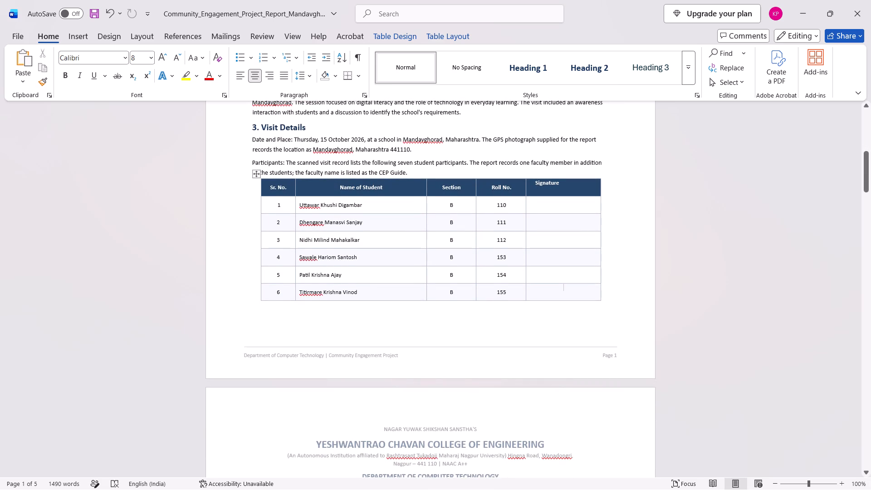
scroll(458, 406, down, 2)
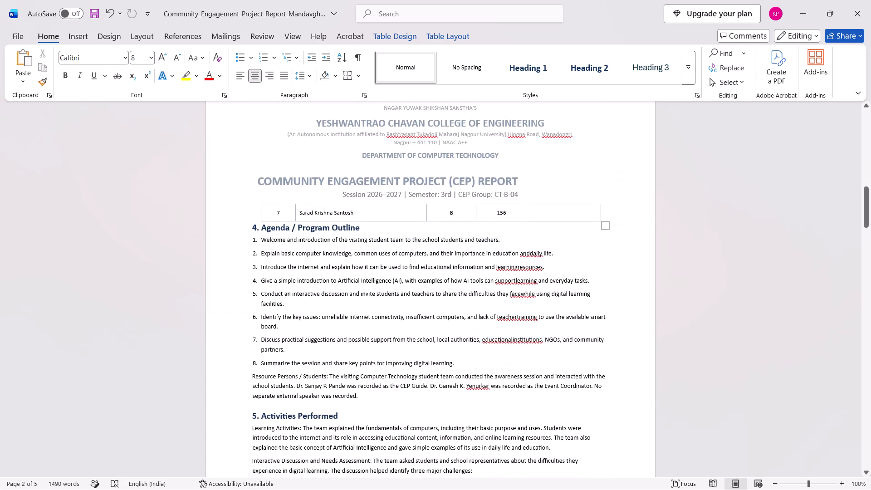
scroll(458, 406, down, 1)
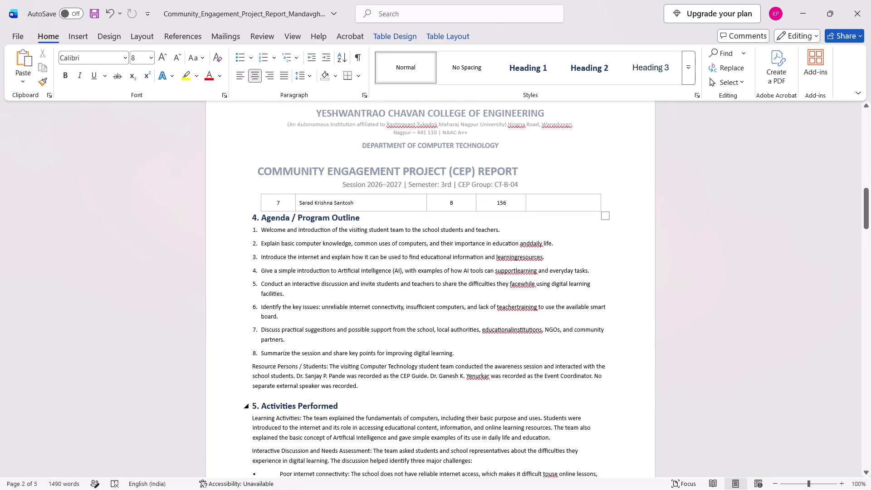
scroll(458, 406, down, 1)
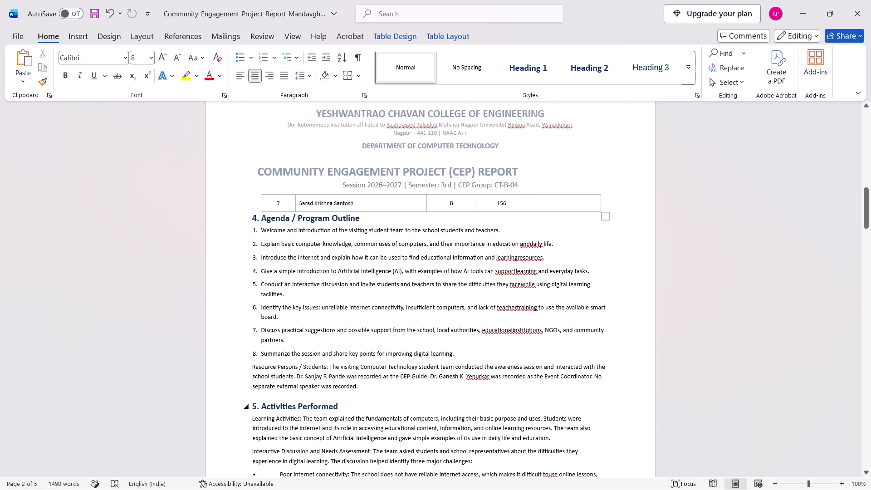
scroll(458, 406, down, 3)
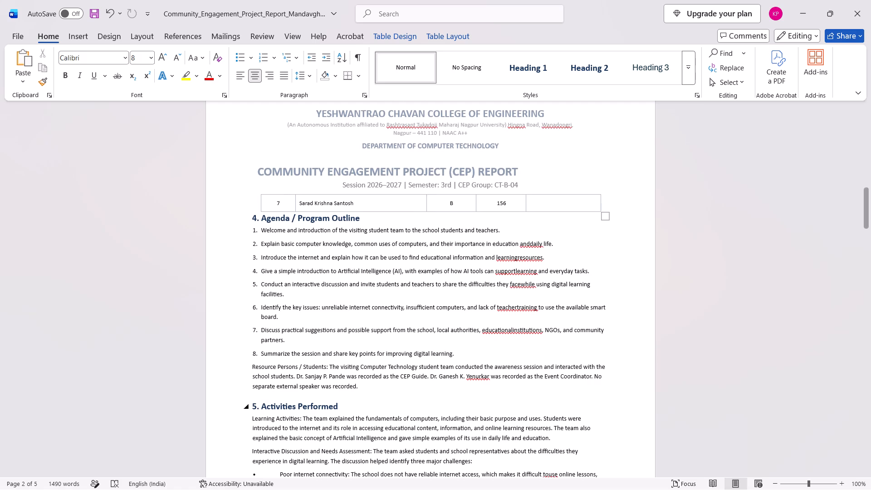
scroll(458, 406, down, 1)
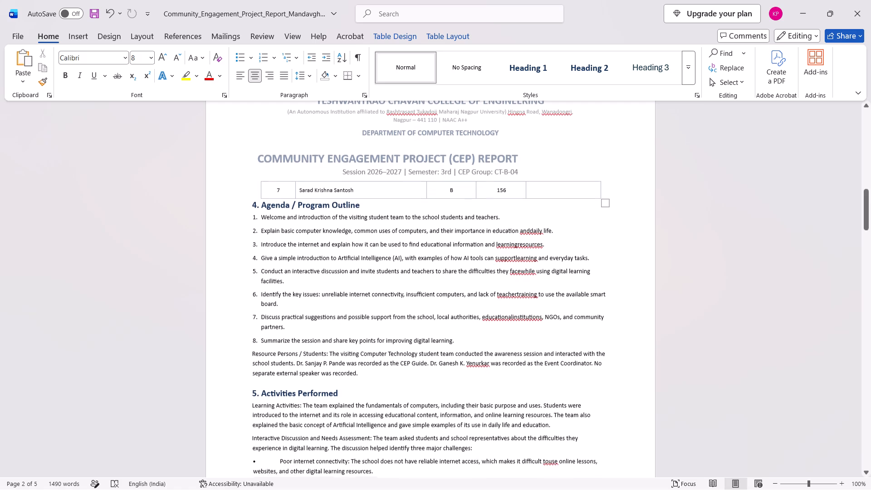
scroll(458, 406, down, 3)
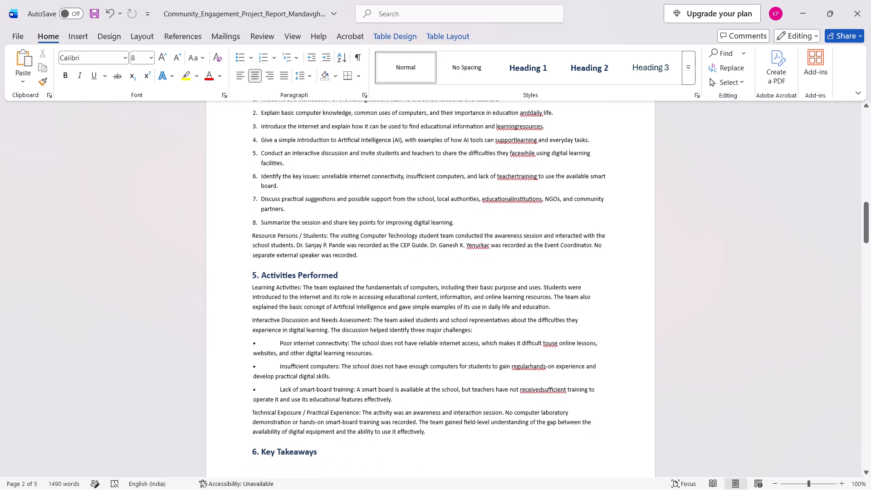
scroll(458, 406, down, 1)
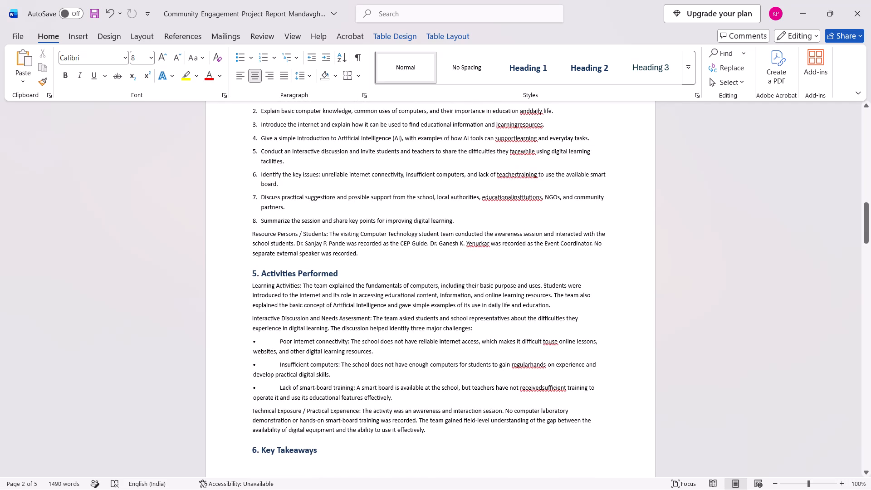
scroll(458, 406, down, 1)
scroll(392, 397, down, 4)
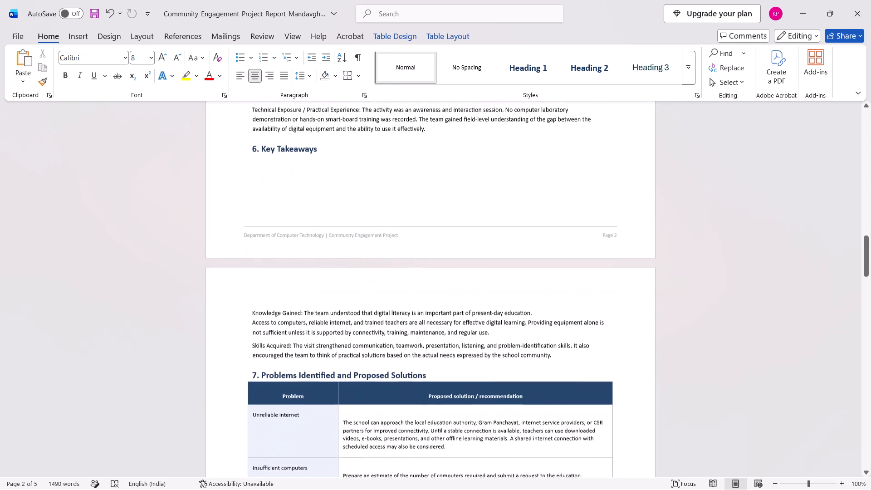
scroll(392, 397, down, 4)
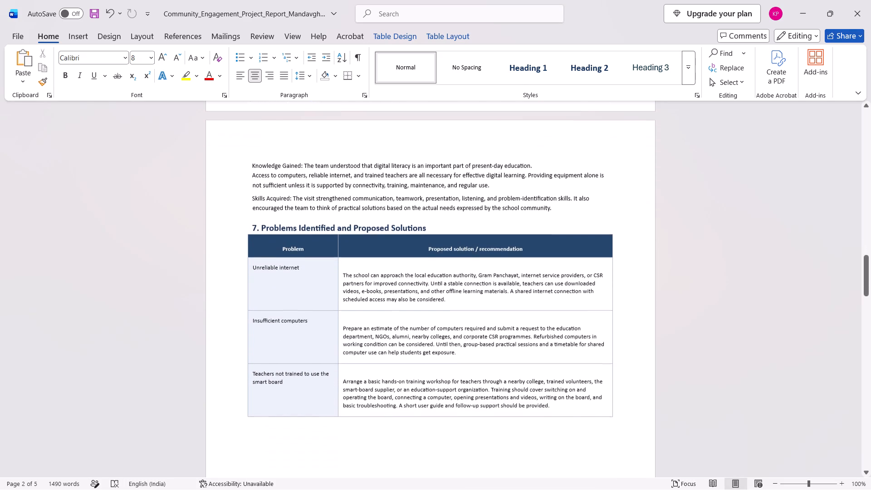
scroll(392, 397, down, 2)
Delete the Interactive Discussion and Needs Assessment paragraph and its three bulleted challenges from section 5, Activities Performed.
scroll(392, 397, up, 1)
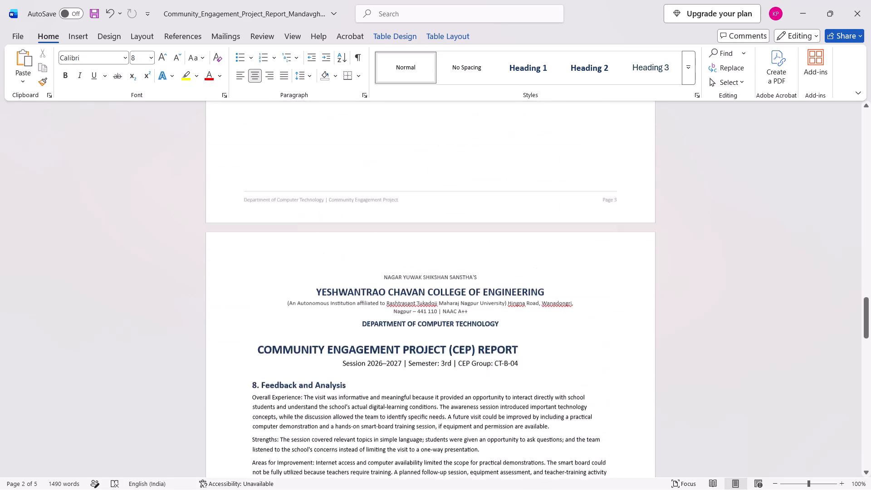
scroll(402, 414, up, 2)
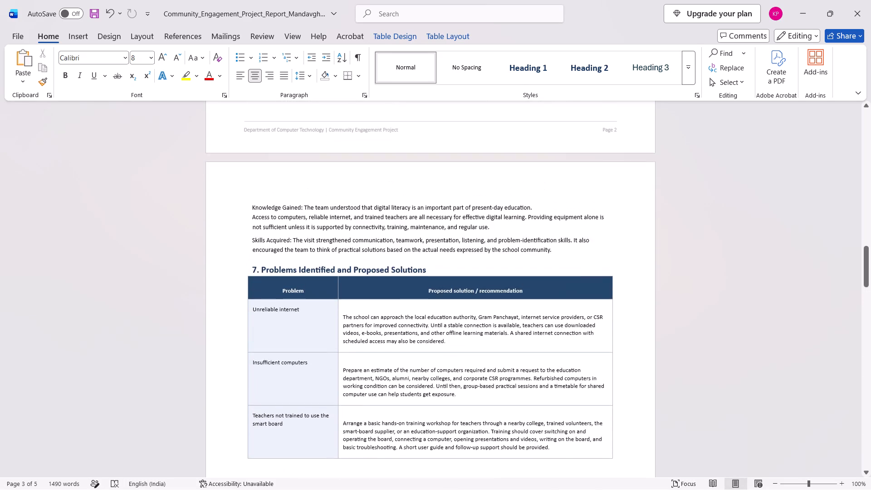
scroll(402, 414, up, 3)
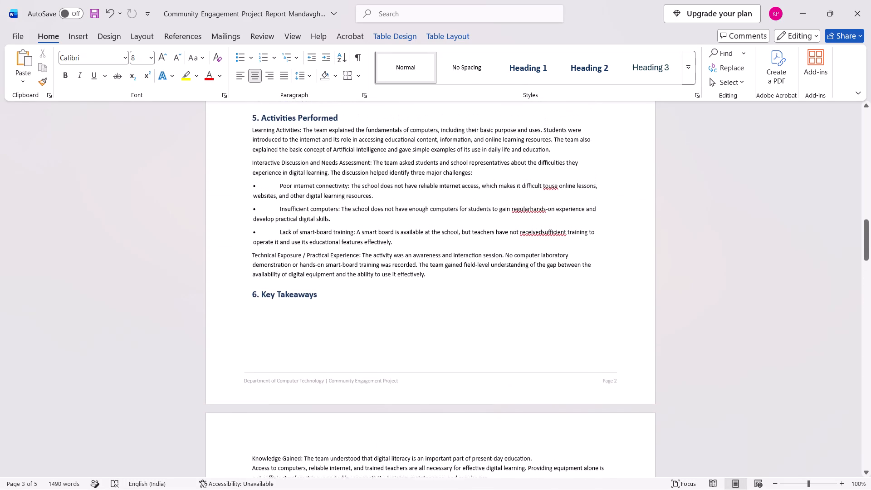
scroll(402, 414, up, 1)
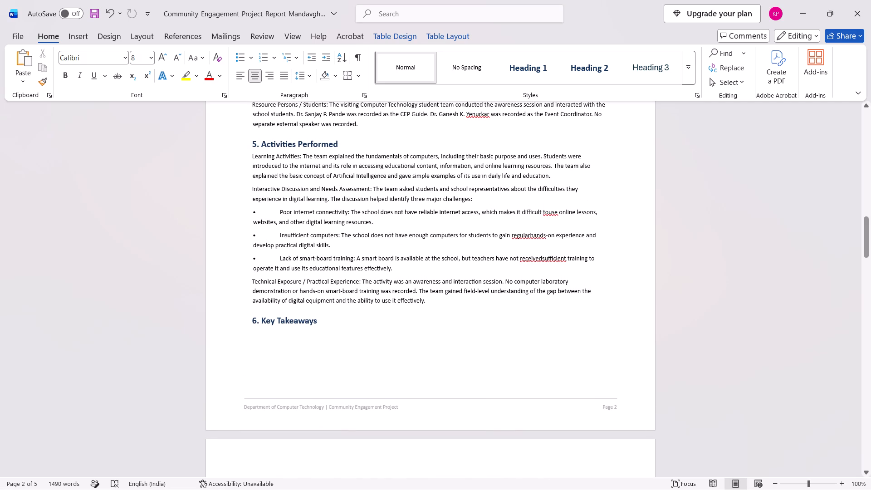
drag(400, 267, 258, 188)
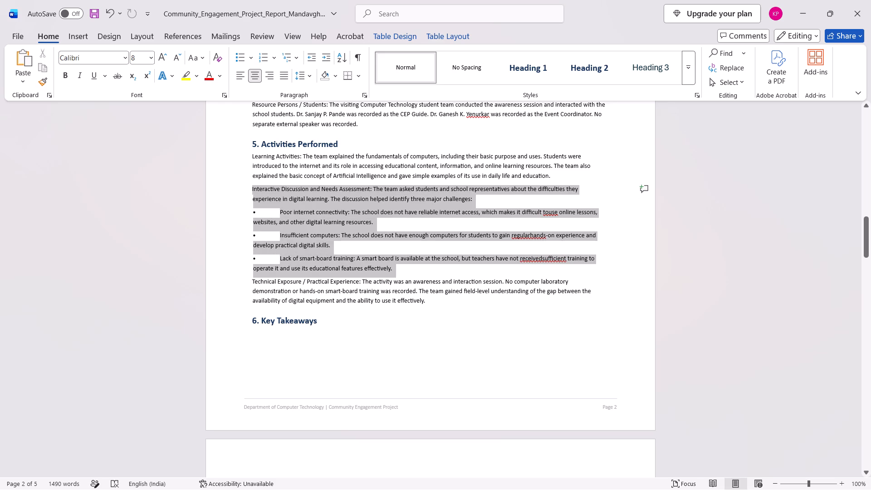
drag(258, 188, 257, 188)
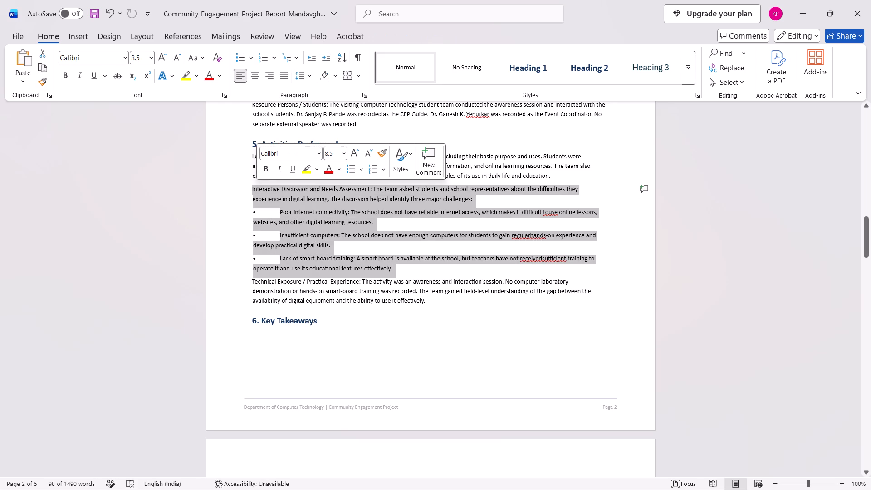
key(BackSpace)
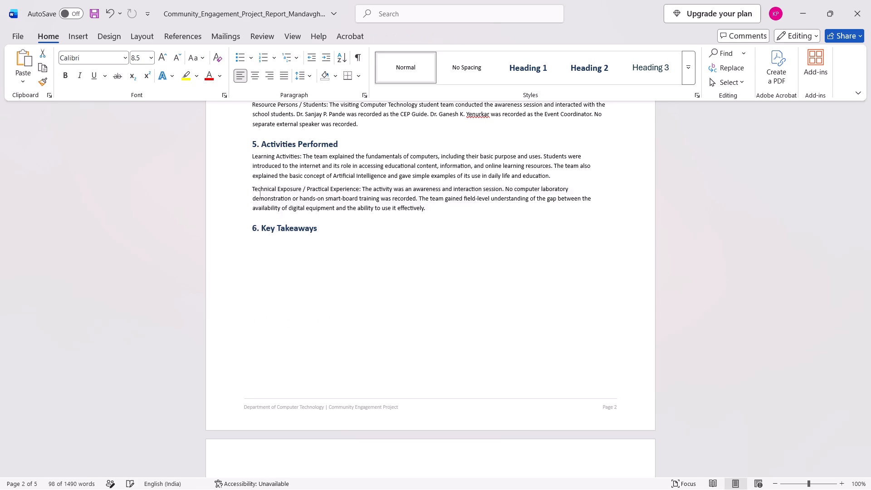
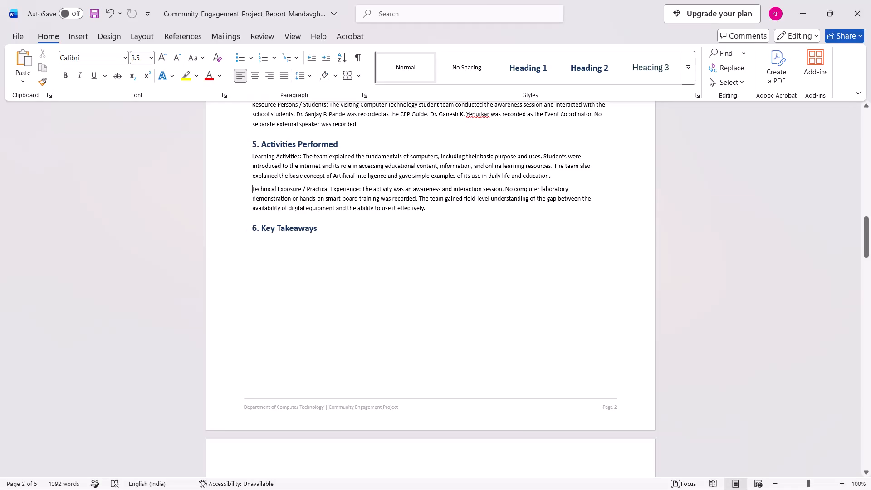
Examine the gap between the "6. Key Takeaways" heading on page 2 and its body text on page 3.
scroll(300, 252, down, 1)
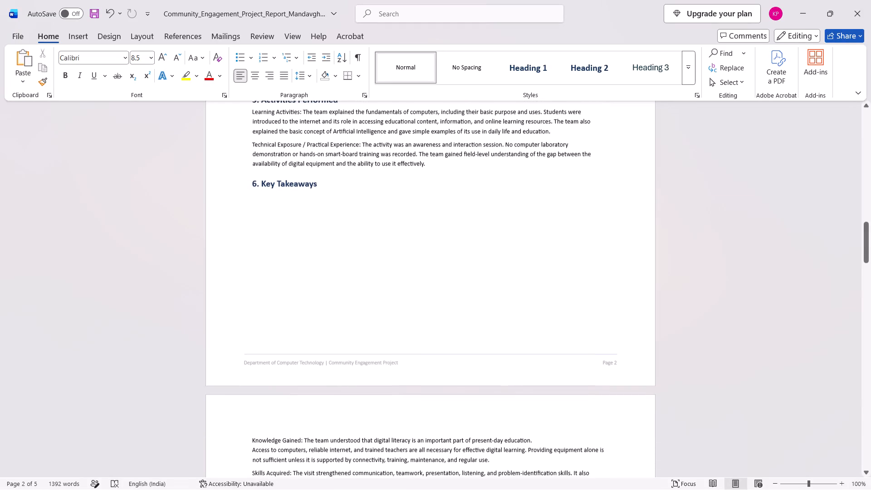
scroll(300, 252, down, 1)
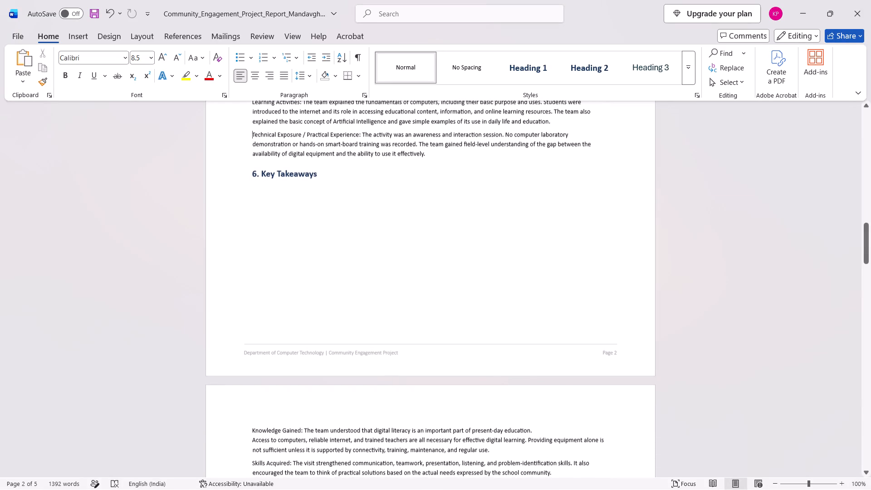
scroll(300, 252, down, 2)
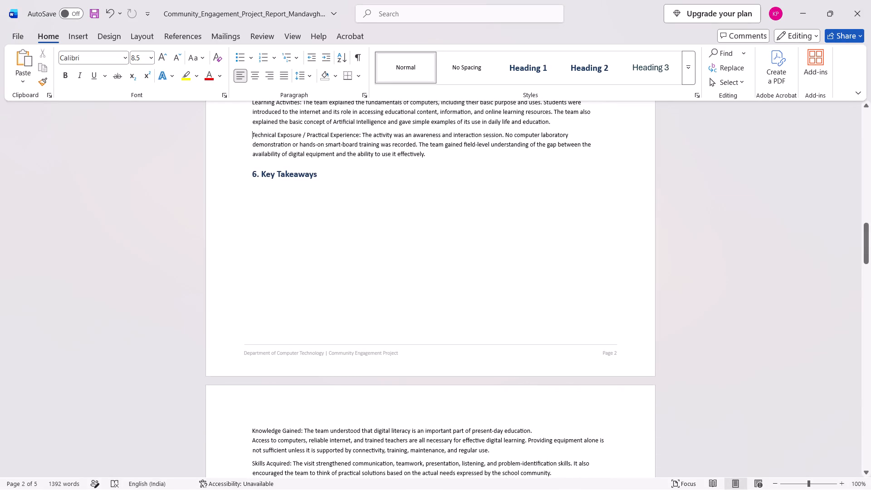
scroll(300, 252, down, 1)
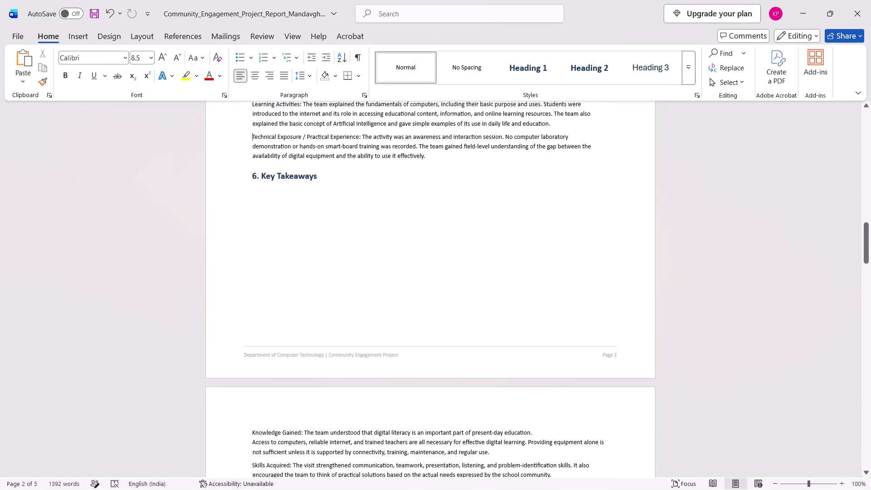
scroll(300, 252, down, 1)
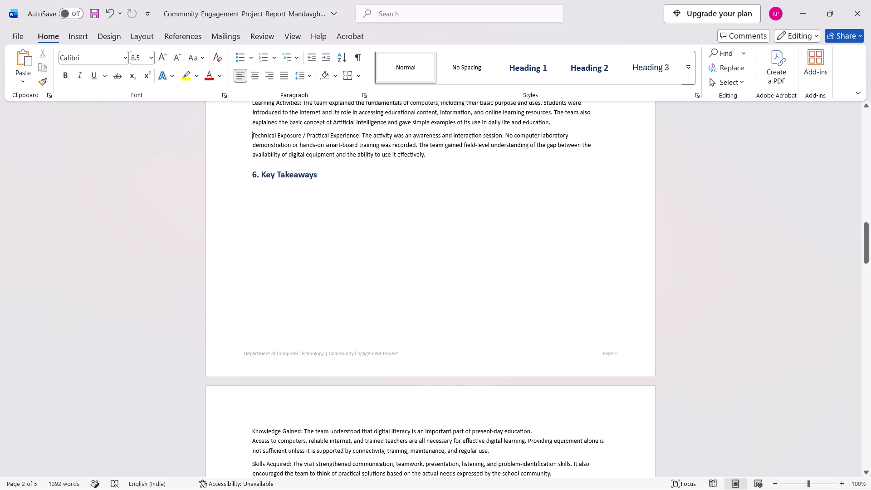
scroll(300, 252, down, 1)
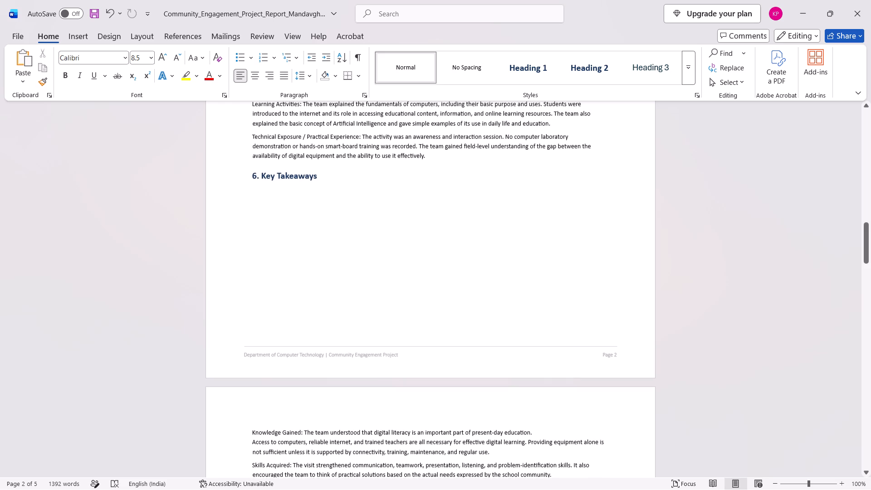
scroll(300, 252, down, 2)
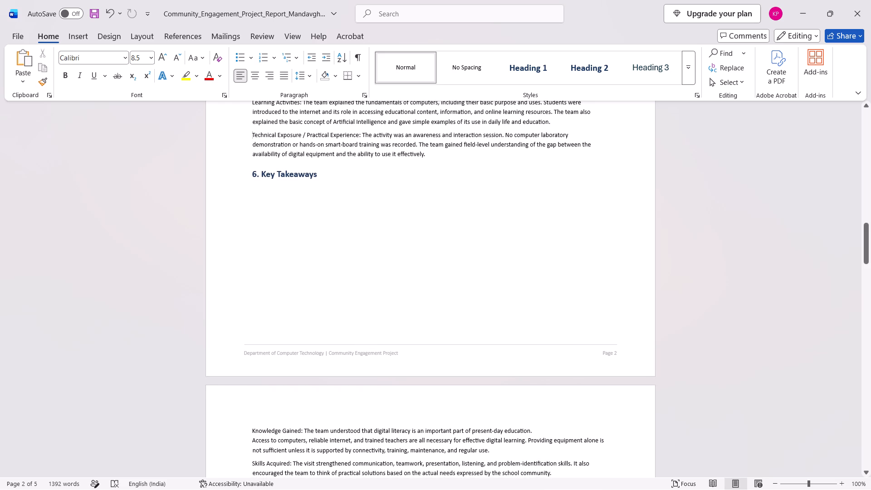
scroll(300, 252, down, 3)
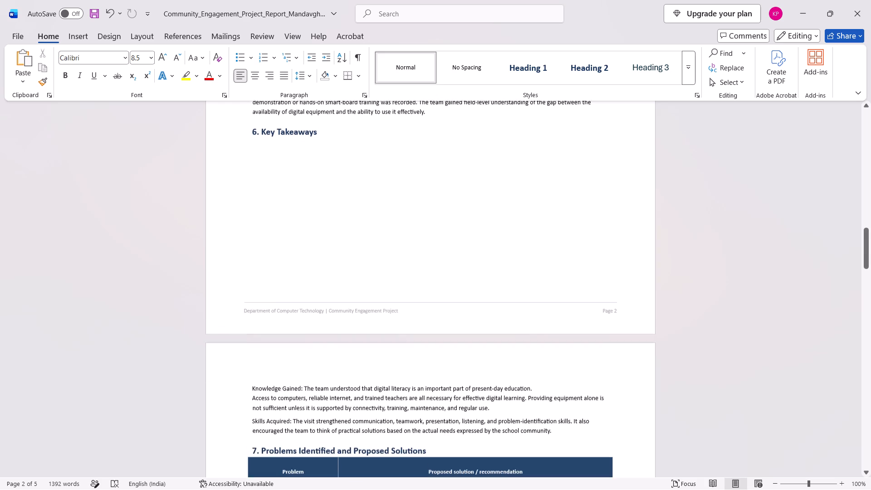
scroll(300, 252, down, 1)
scroll(300, 252, up, 1)
Try to close the gap after the "6. Key Takeaways" heading by deleting the characters between it and the Knowledge Gained paragraph.
click(300, 252)
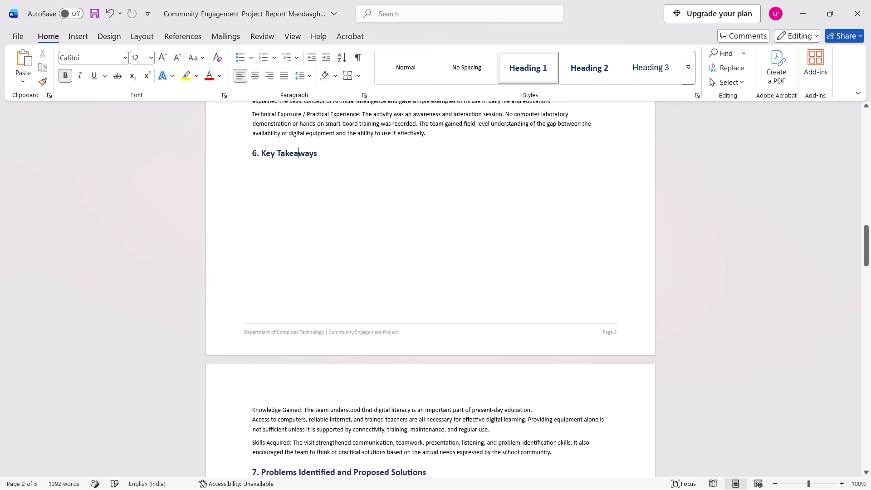
click(332, 154)
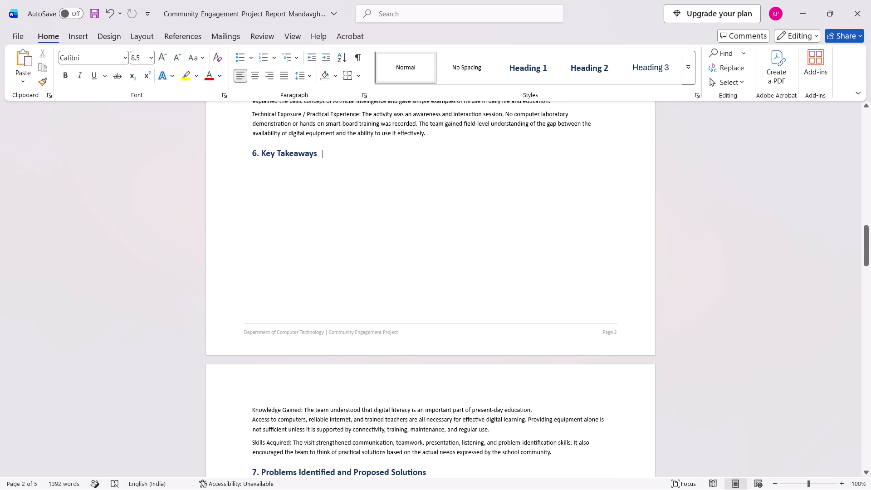
key(Down)
key(Left)
key(Left)
key(Left)
key(Left)
key(Left)
key(Left)
key(Left)
key(Left)
key(Left)
key(Left)
key(Left)
key(Left)
key(Left)
key(Left)
key(Left)
key(Left)
key(Left)
key(Left)
key(Left)
key(Left)
key(Right)
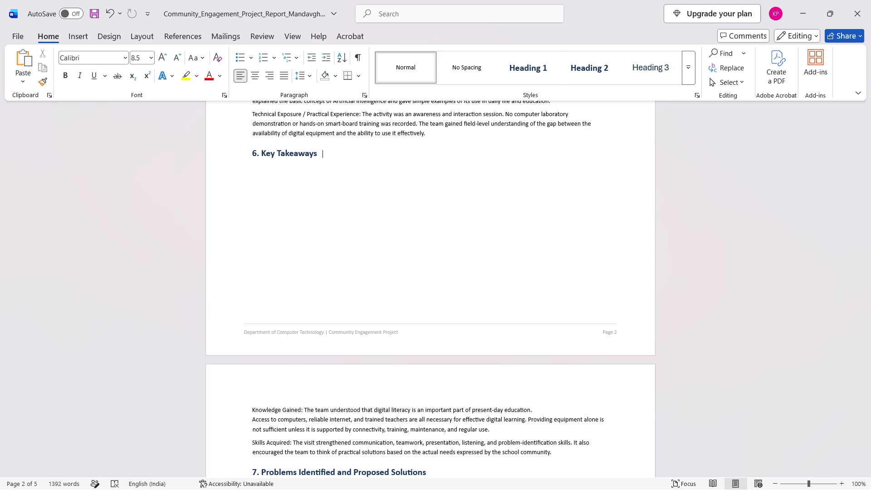
key(Right)
key(Right)
key(Left)
key(BackSpace)
key(BackSpace)
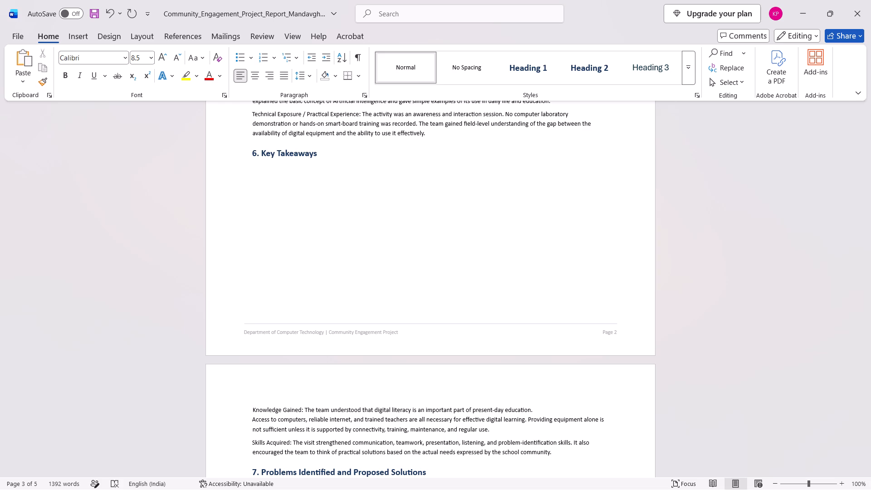
key(BackSpace)
Insert blank paragraphs above the "6. Key Takeaways" heading to move it down page 2, toward its body text.
scroll(391, 216, right, 1)
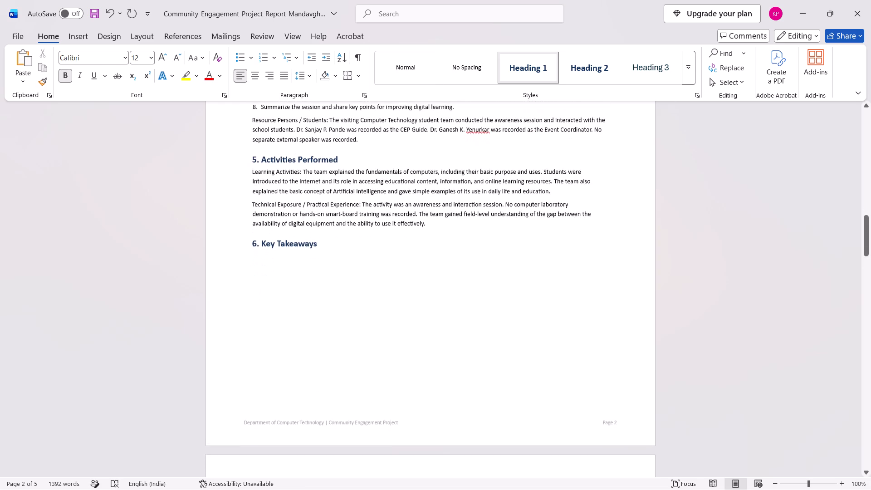
scroll(391, 216, right, 1)
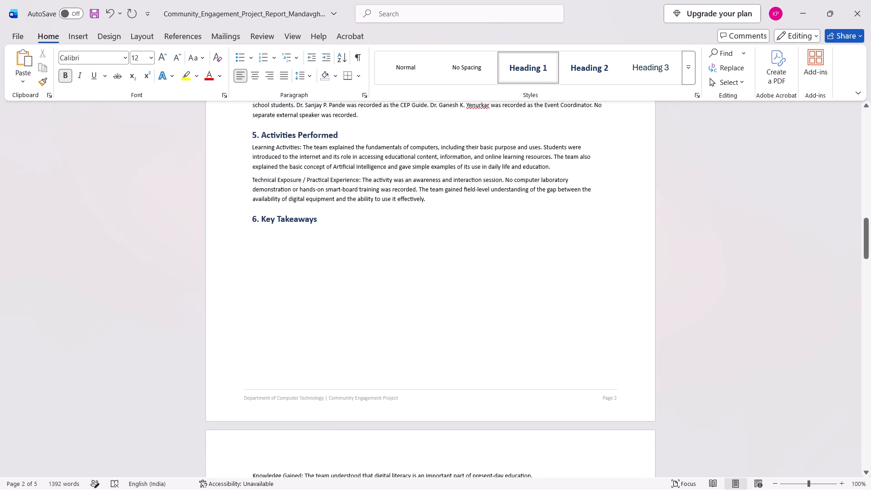
click(247, 216)
key(Return)
key(Return)
key(Return)
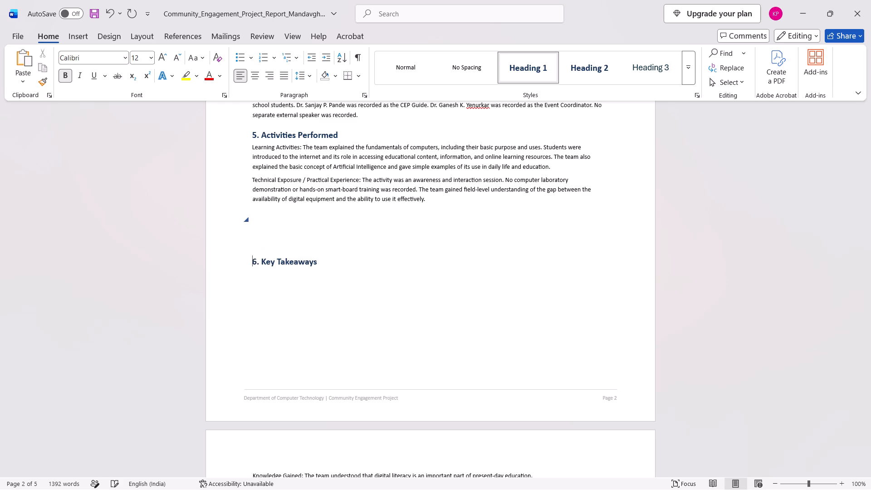
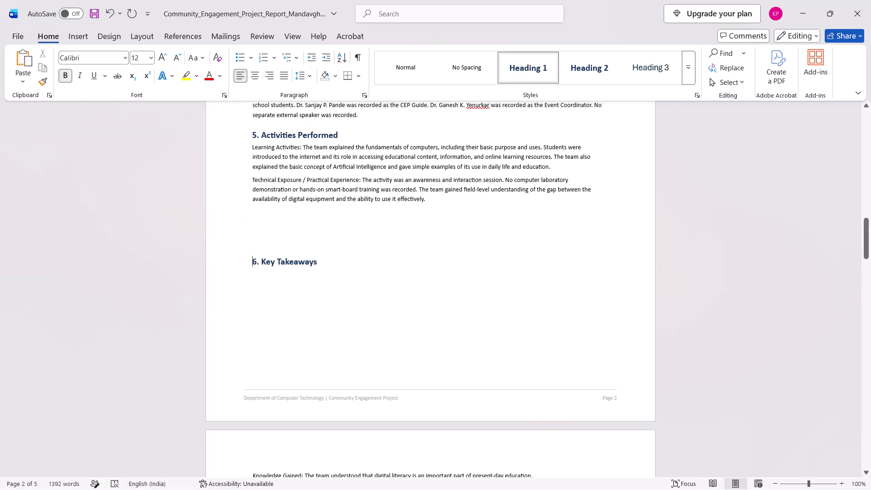
Remove two of the blank paragraphs above the "6. Key Takeaways" heading on page 2.
drag(289, 292, 276, 301)
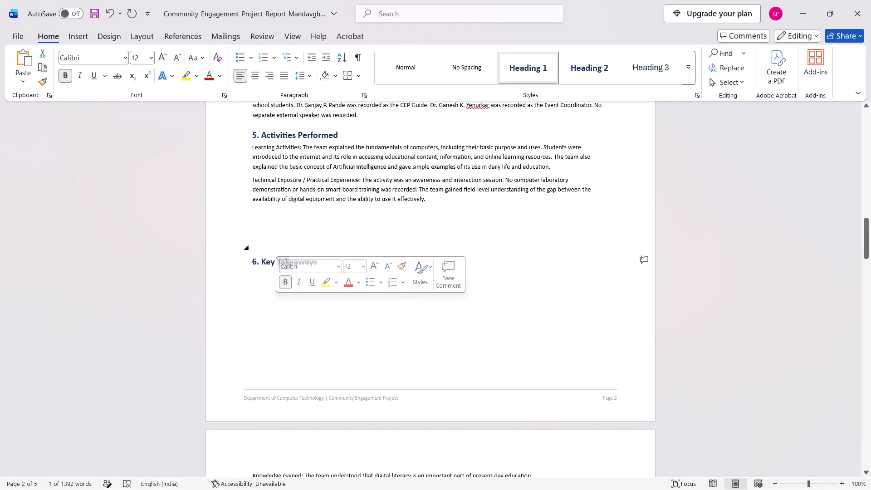
click(249, 264)
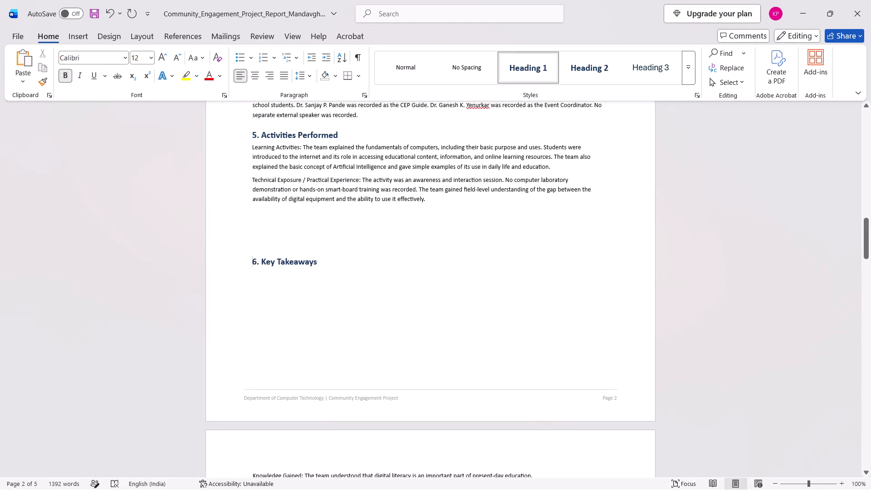
key(BackSpace)
key(BackSpace)
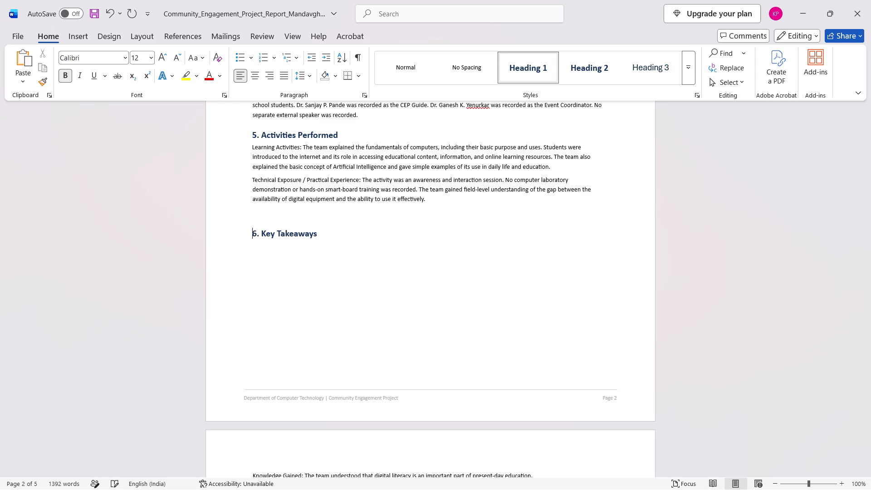
Add blank lines beneath the "6. Key Takeaways" heading, try pasting a copy of the heading and body text there, and undo the paste.
scroll(249, 264, down, 1)
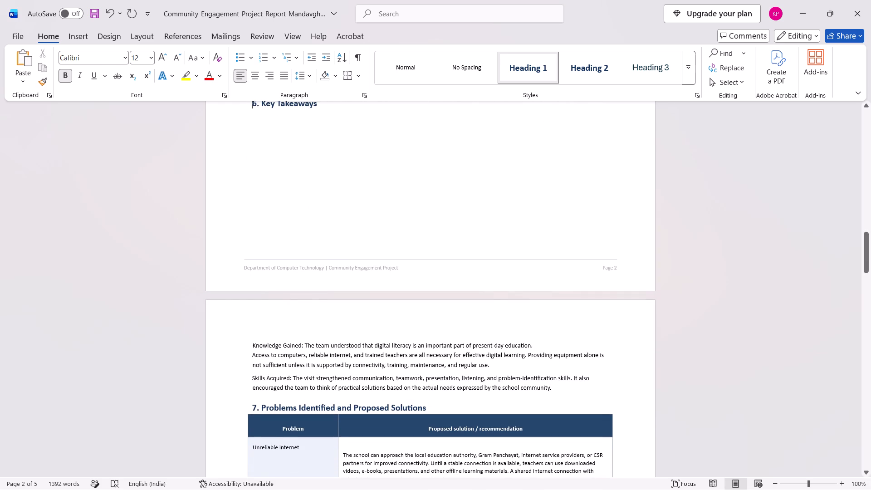
drag(563, 390, 258, 294)
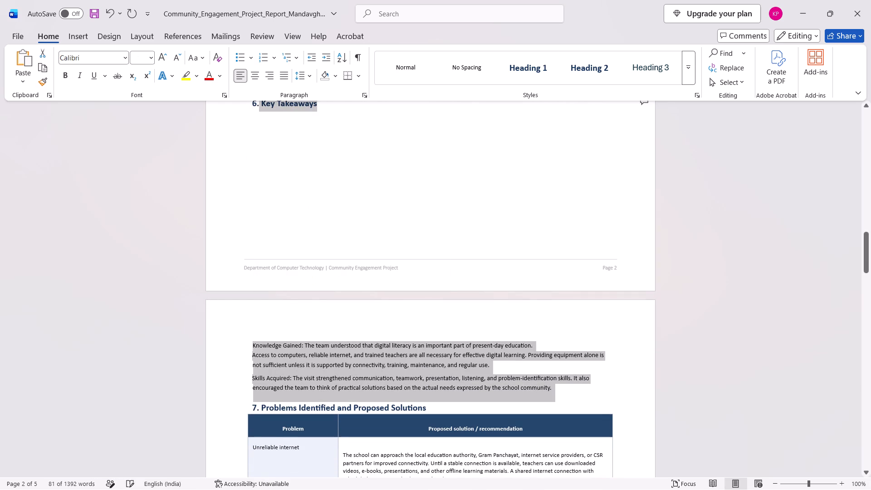
key(ctrl+c)
click(330, 108)
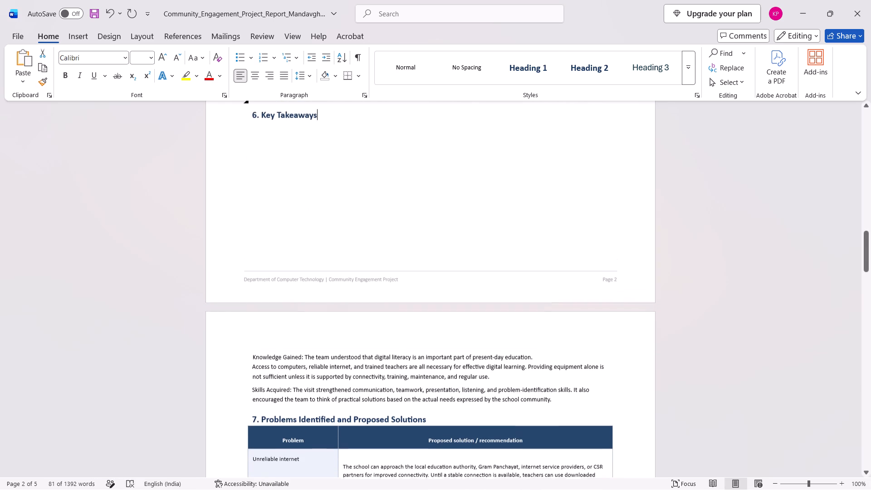
key(Return)
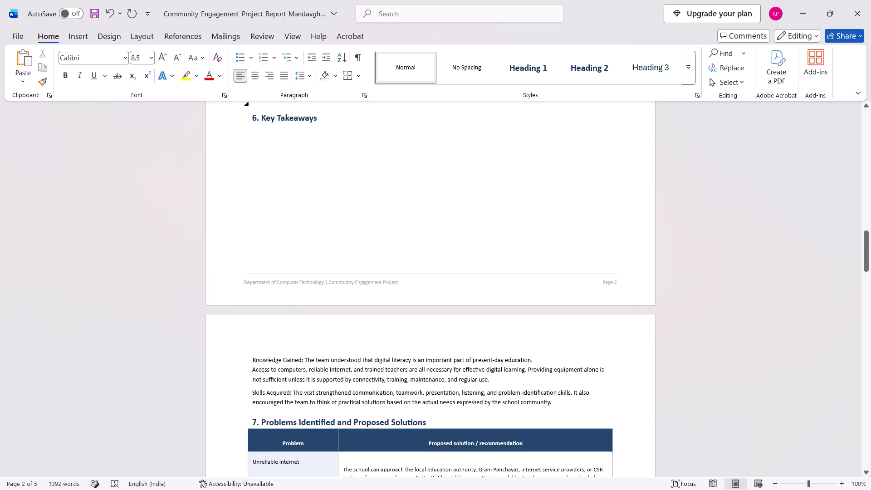
key(Return)
key(ctrl+v)
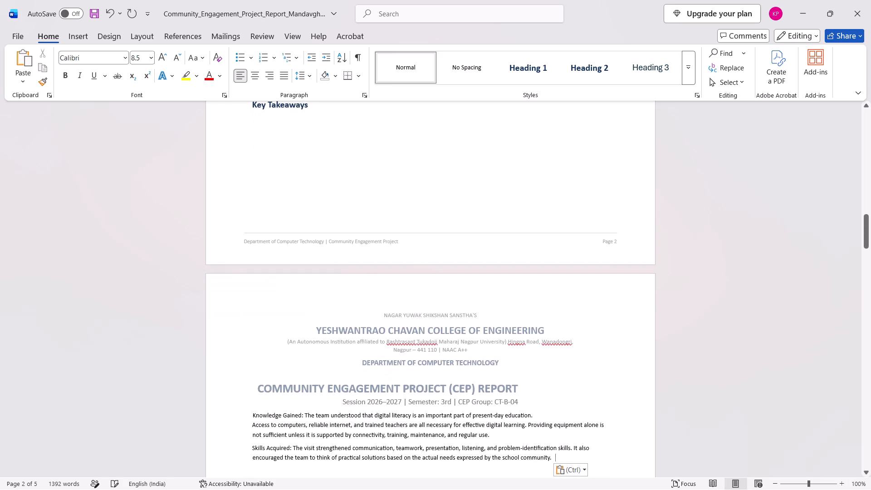
scroll(330, 108, down, 2)
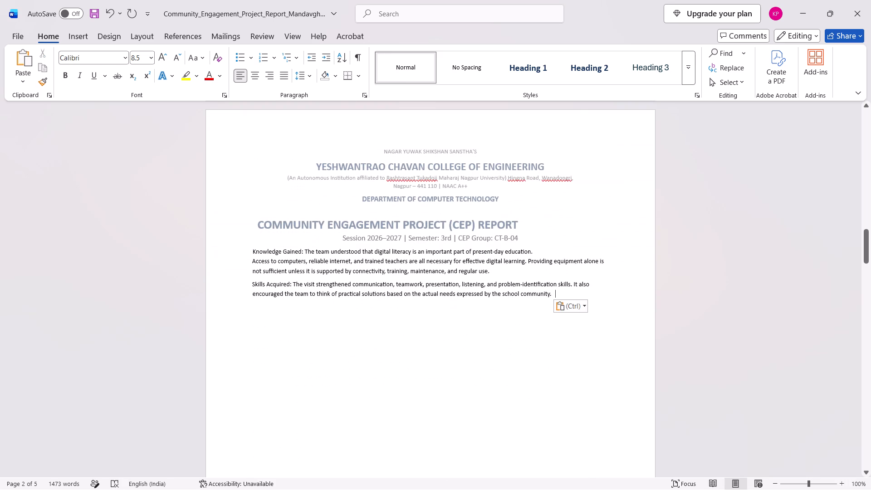
key(ctrl+z)
Copy only the Knowledge Gained and Skills Acquired paragraphs from page 3 and paste them beneath the "6. Key Takeaways" heading on page 2.
scroll(330, 108, up, 1)
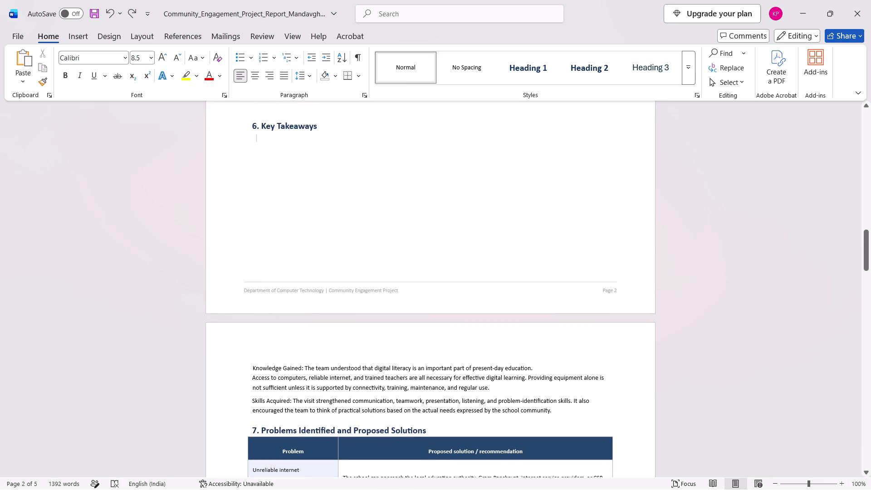
drag(558, 411, 278, 356)
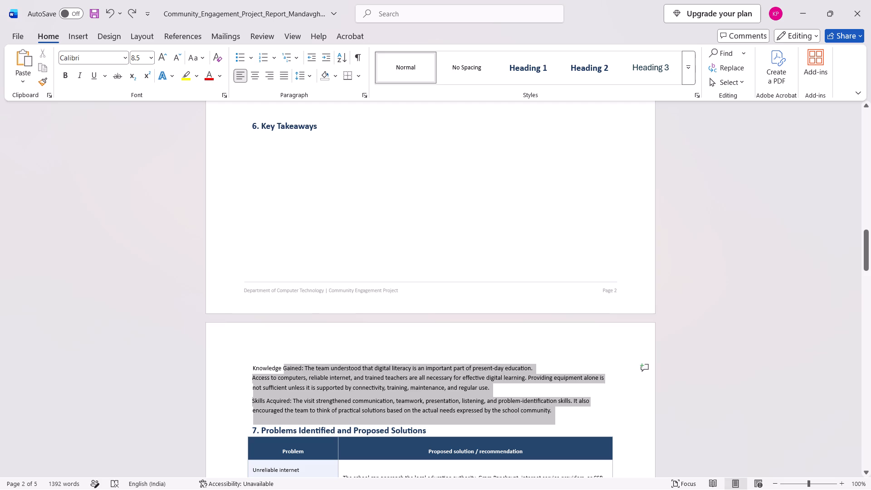
drag(278, 356, 246, 358)
key(ctrl+c)
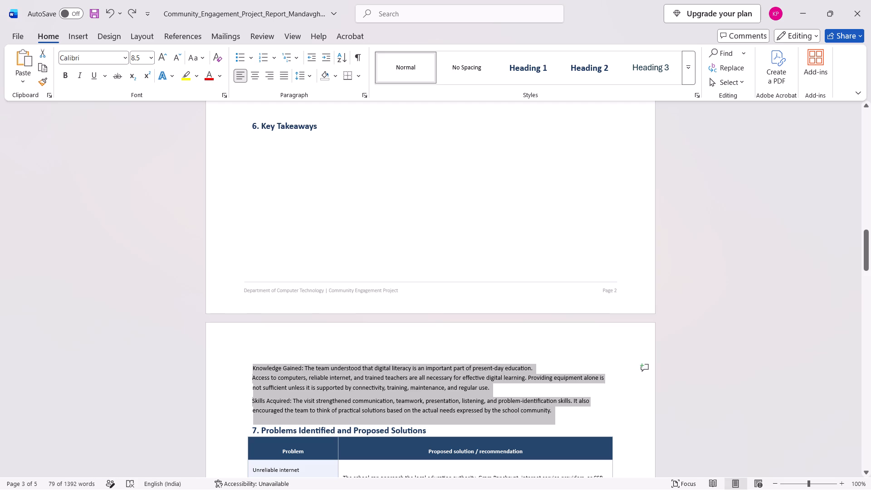
click(304, 141)
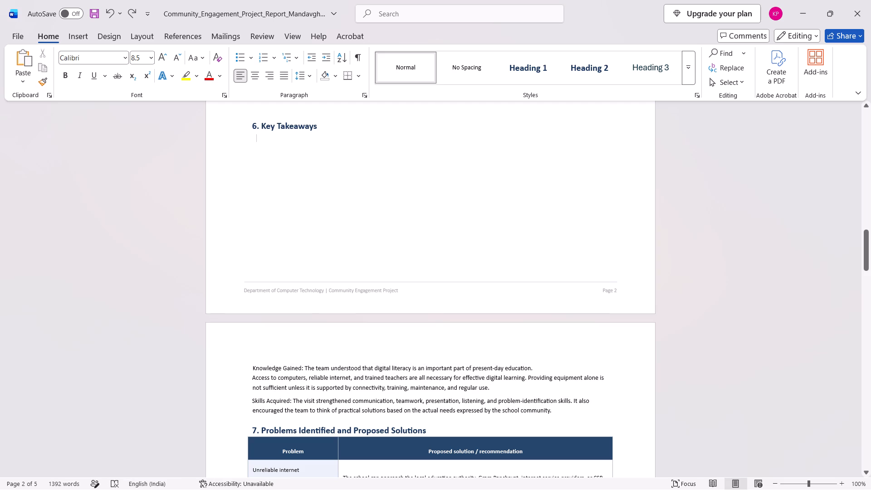
key(ctrl+v)
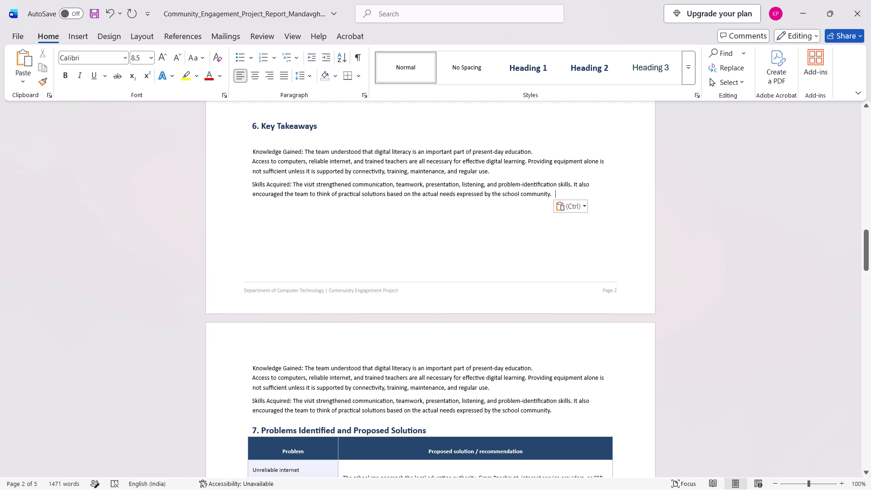
Delete the original Knowledge Gained and Skills Acquired paragraphs from page 3, along with the leftover spacing before the section 7 heading.
drag(561, 411, 223, 345)
key(BackSpace)
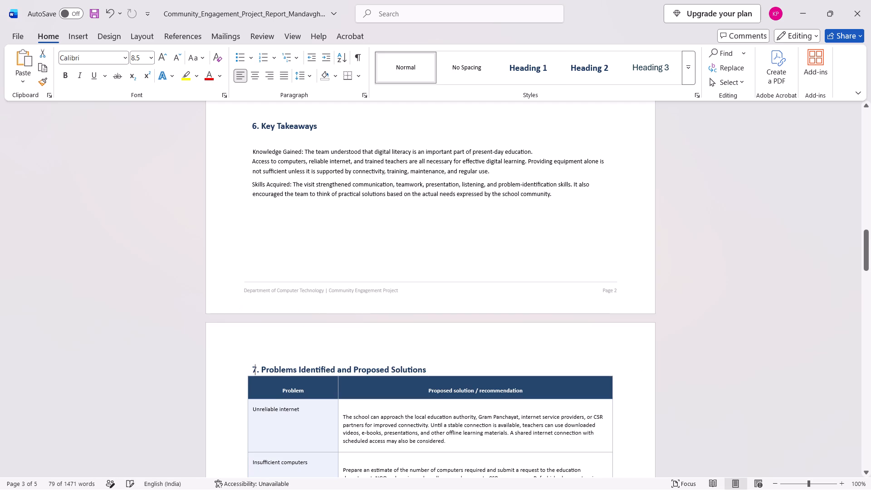
key(BackSpace)
key(BackSpace)
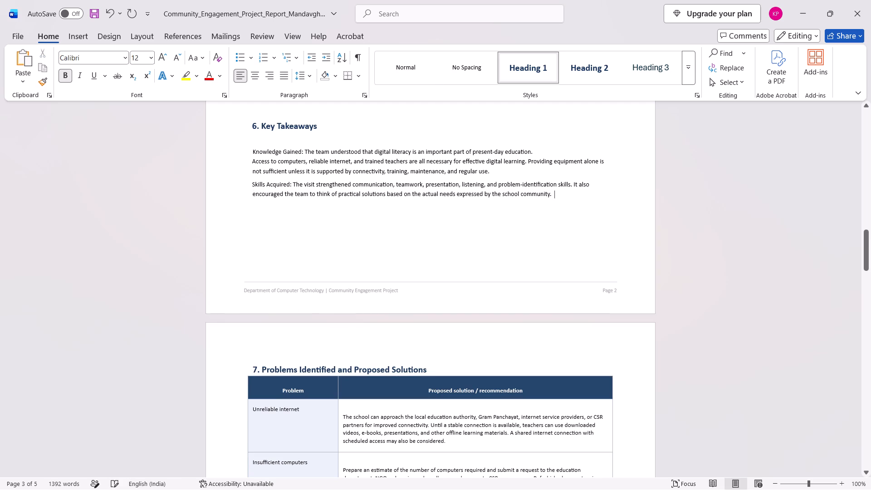
key(BackSpace)
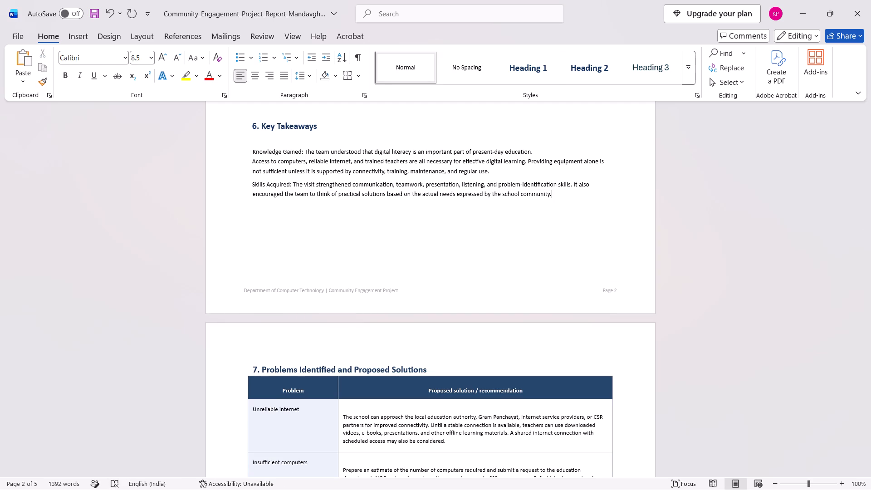
Review the layout of the section 7 table on page 3 and the student participants table across pages 1 and 2.
scroll(223, 345, down, 1)
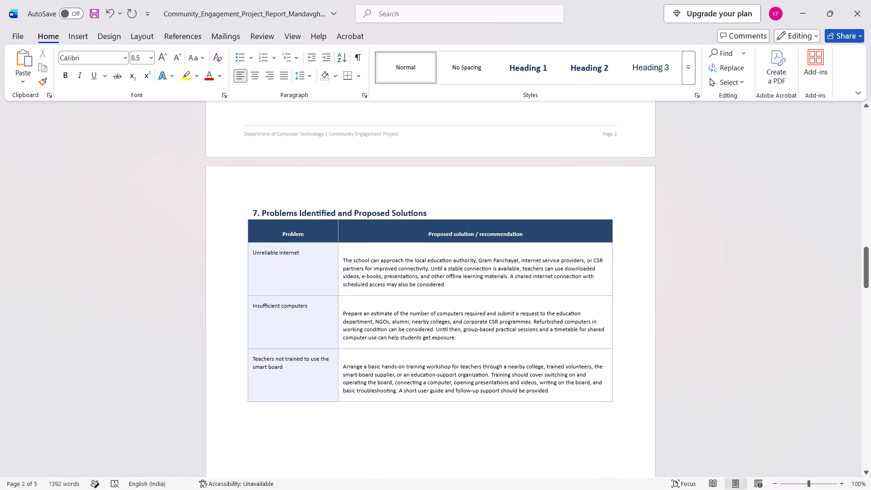
click(295, 207)
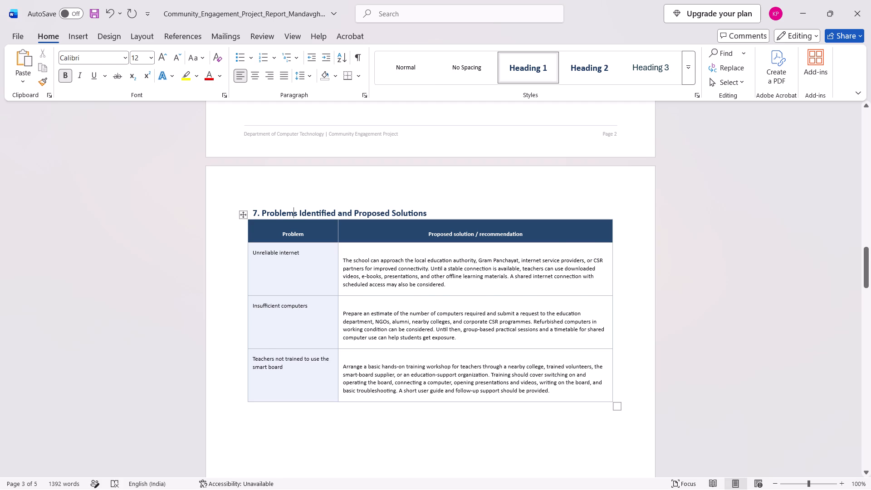
scroll(271, 448, down, 1)
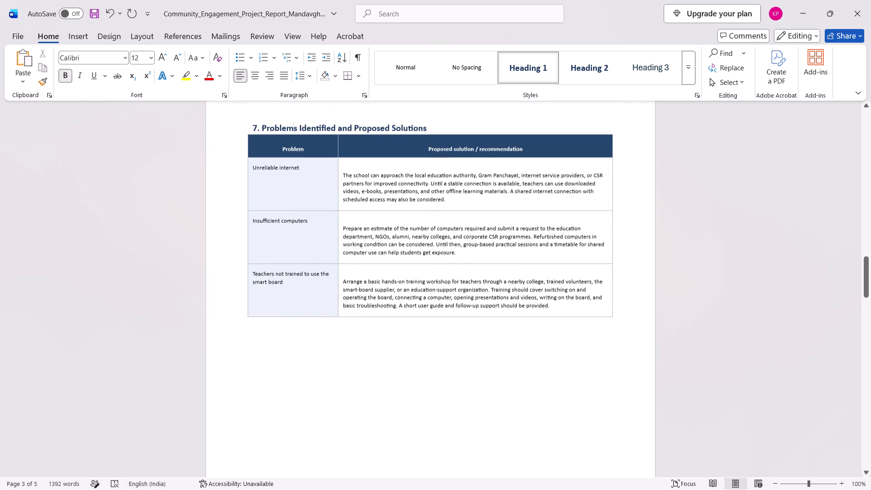
scroll(351, 253, up, 6)
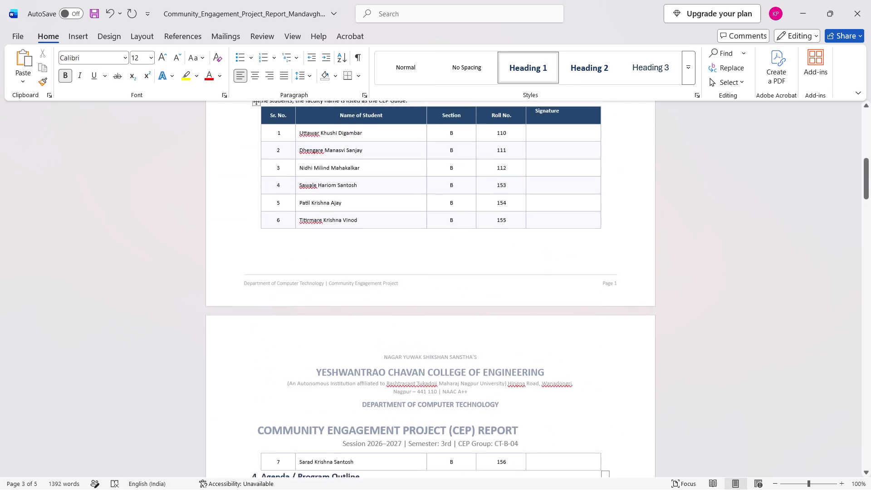
scroll(445, 278, up, 1)
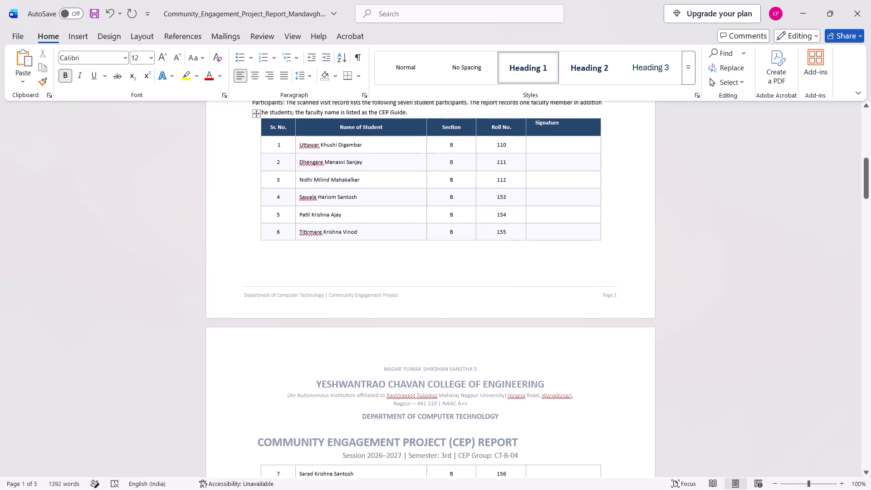
Review the report's layout from the introduction and participants table on page 1 through section 8, Feedback and Analysis.
scroll(445, 278, up, 1)
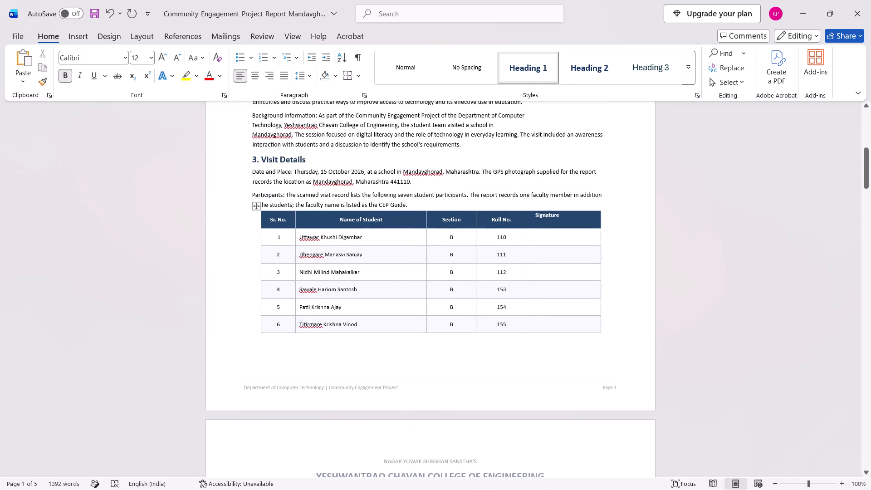
scroll(268, 286, down, 4)
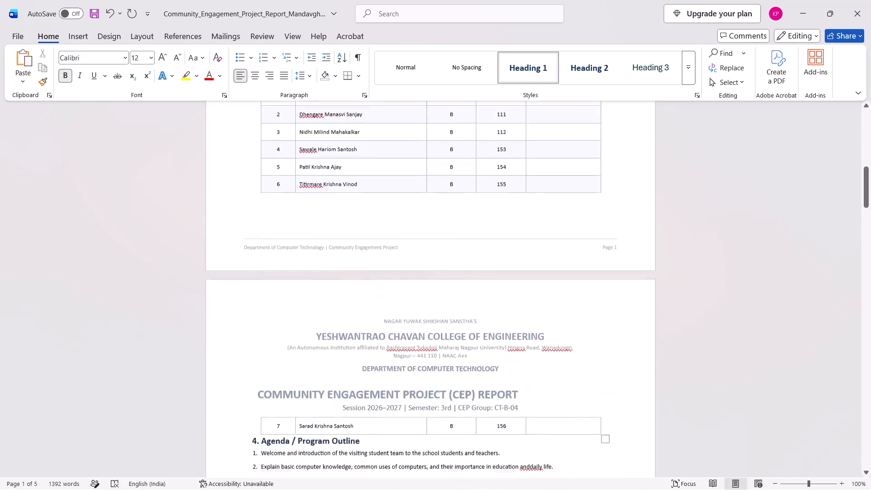
scroll(268, 286, down, 2)
scroll(268, 286, up, 3)
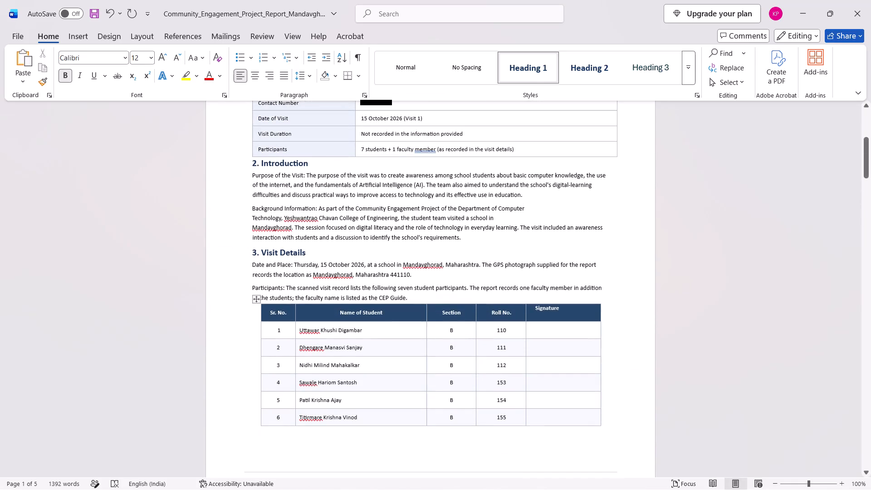
scroll(268, 286, down, 1)
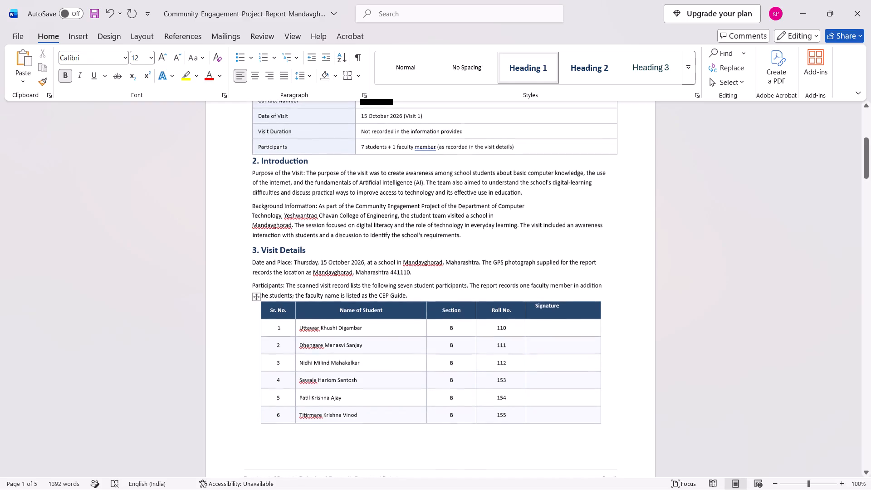
scroll(268, 286, down, 2)
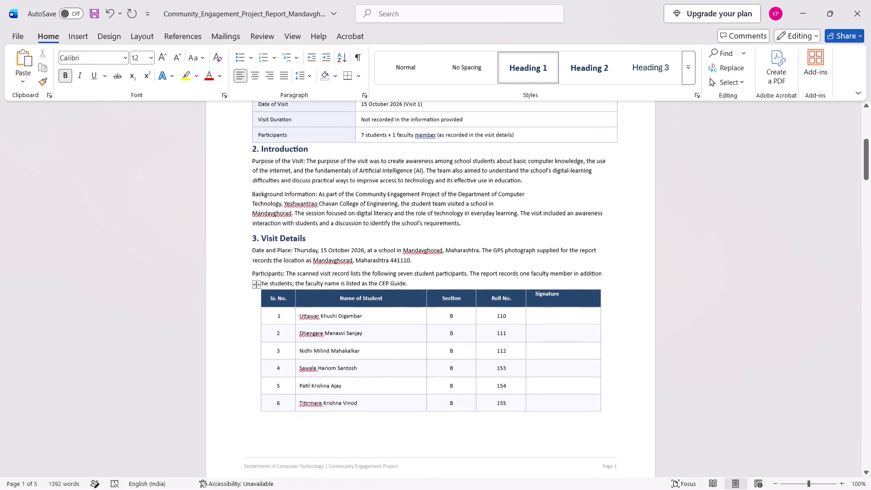
scroll(268, 286, down, 4)
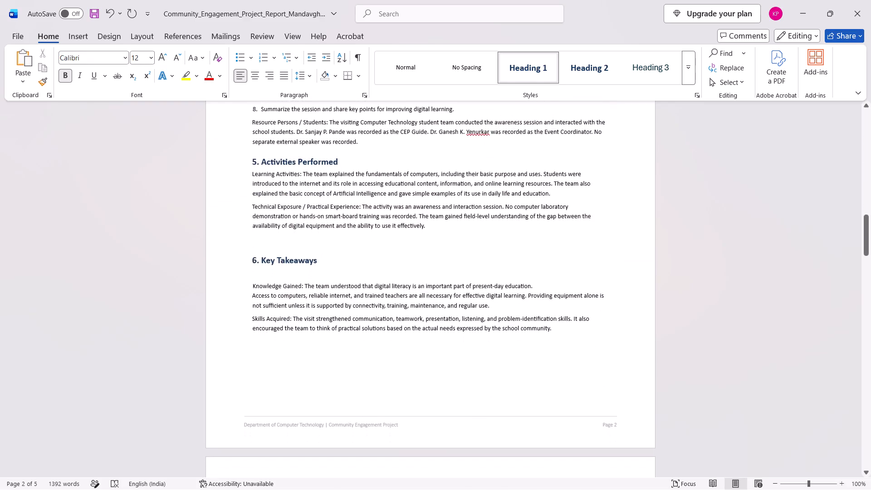
scroll(268, 286, down, 4)
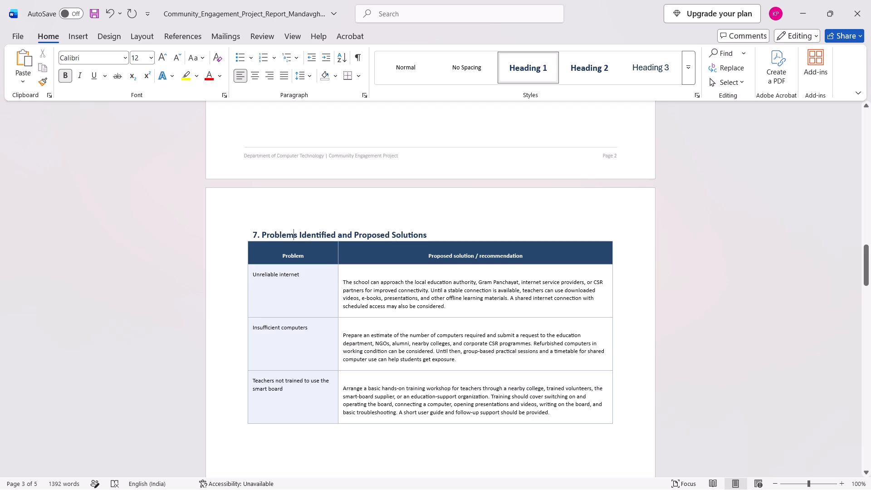
scroll(268, 286, down, 3)
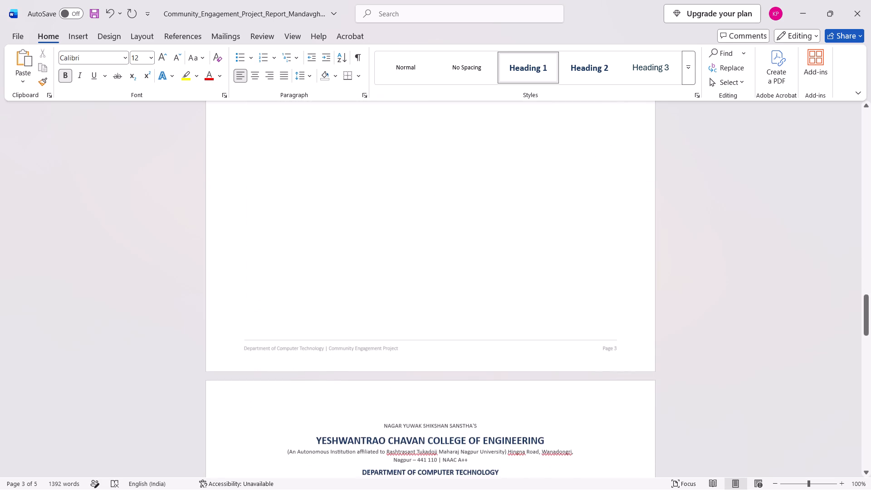
scroll(268, 286, down, 2)
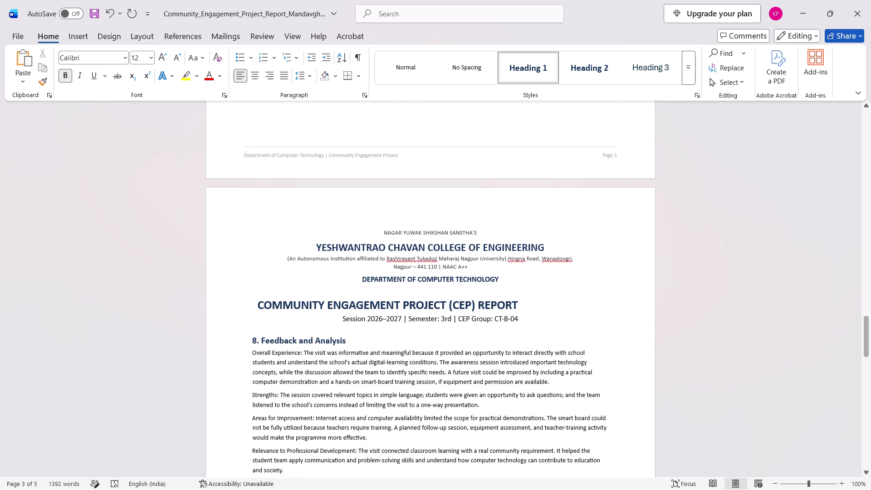
Save the report as a Word document named Community_Engagement_Project_Report_Mandavghorad in the Downloads folder.
key(ctrl+s)
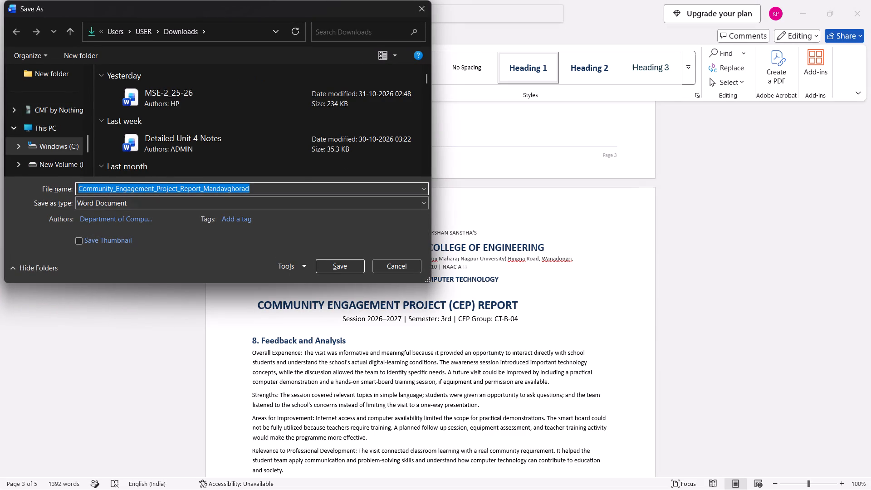
click(346, 270)
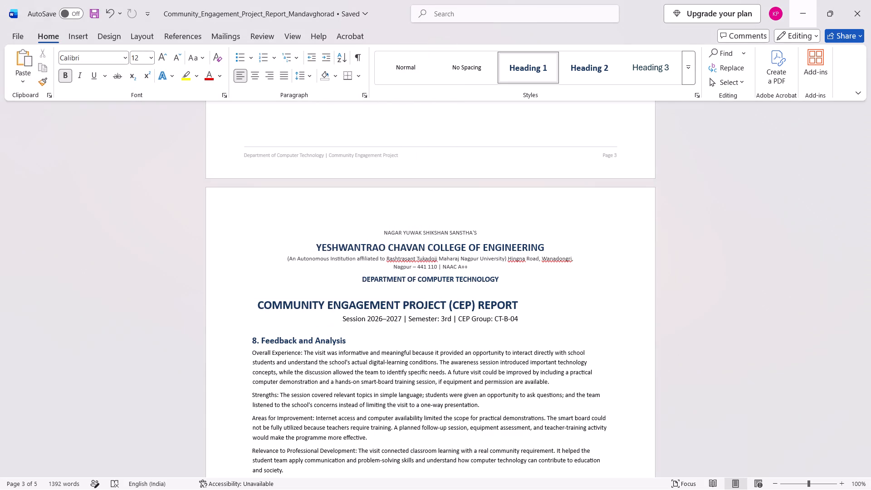